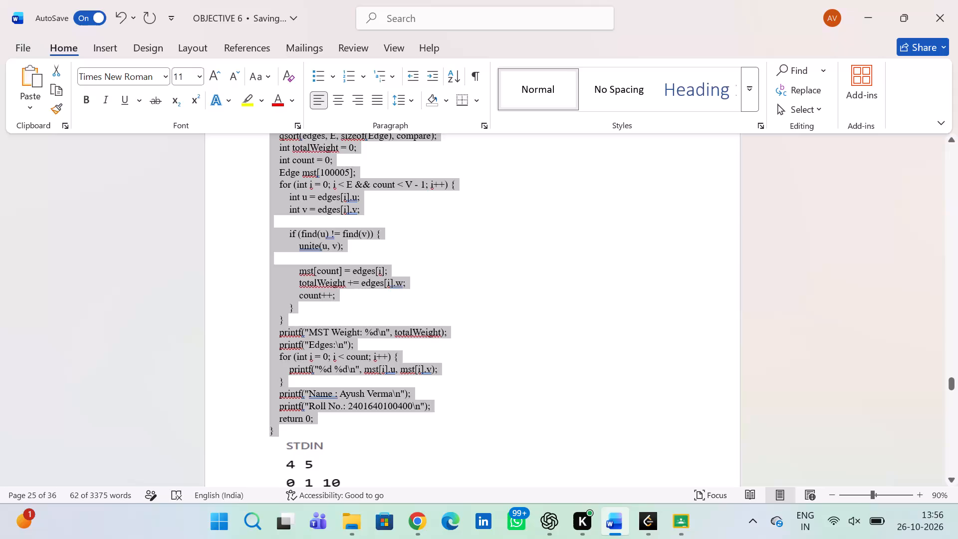
# Set the font size of the selected minimum spanning tree code to 12.
pyautogui.click(201, 79)
pyautogui.click(188, 170)
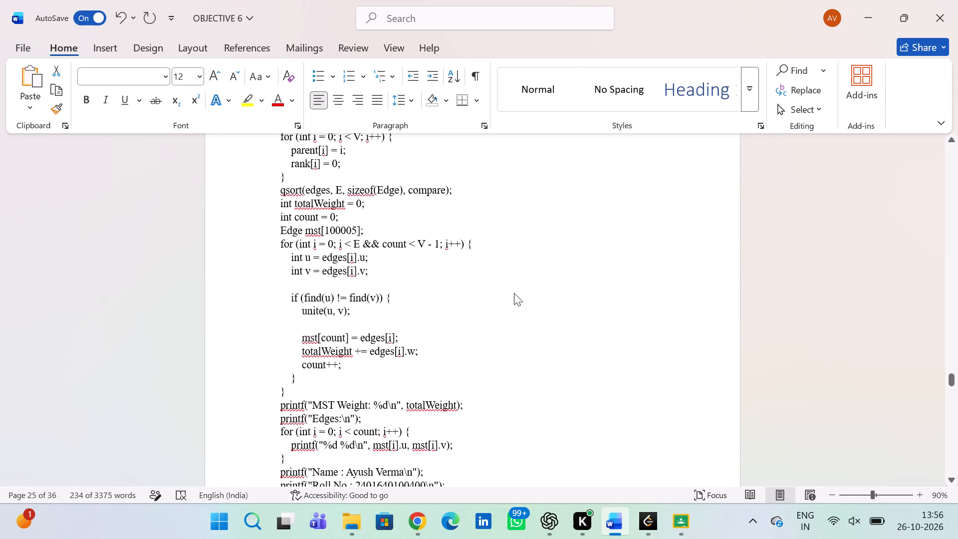
pyautogui.click(558, 312)
# Review the page layout of the resized code, its output picture and the start of OBJECTIVE 8.2.
pyautogui.scroll(4, 558, 312)
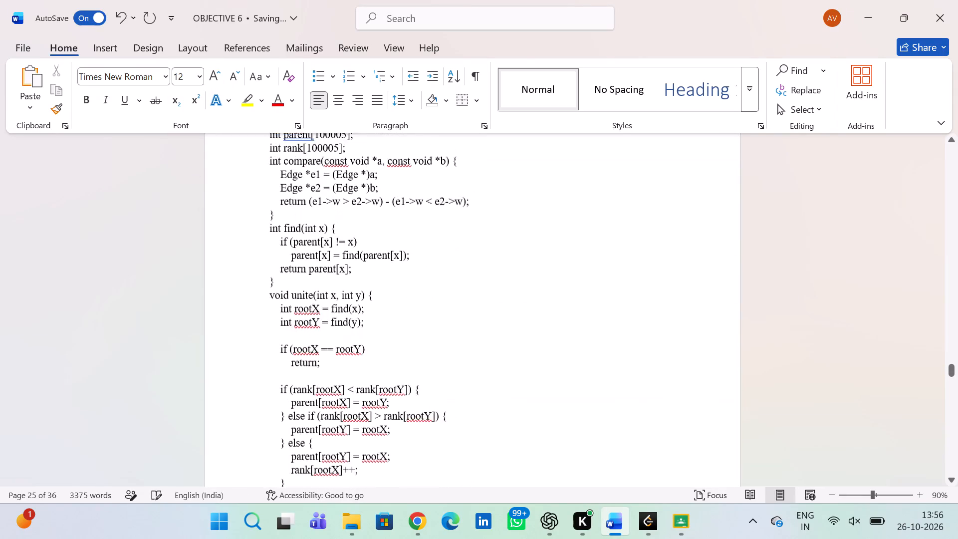
pyautogui.scroll(1, 558, 312)
pyautogui.scroll(-5, 558, 312)
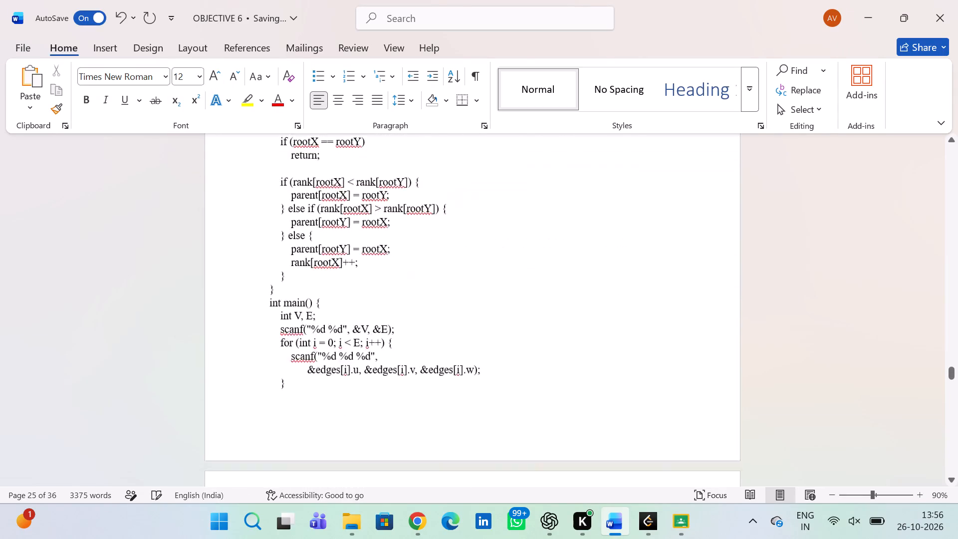
pyautogui.scroll(-2, 558, 312)
pyautogui.scroll(1, 558, 312)
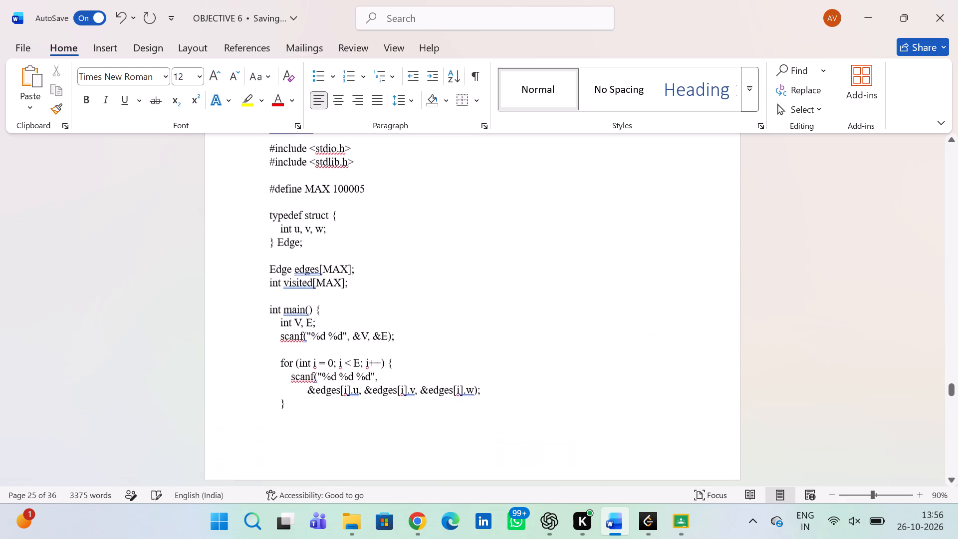
pyautogui.scroll(3, 558, 312)
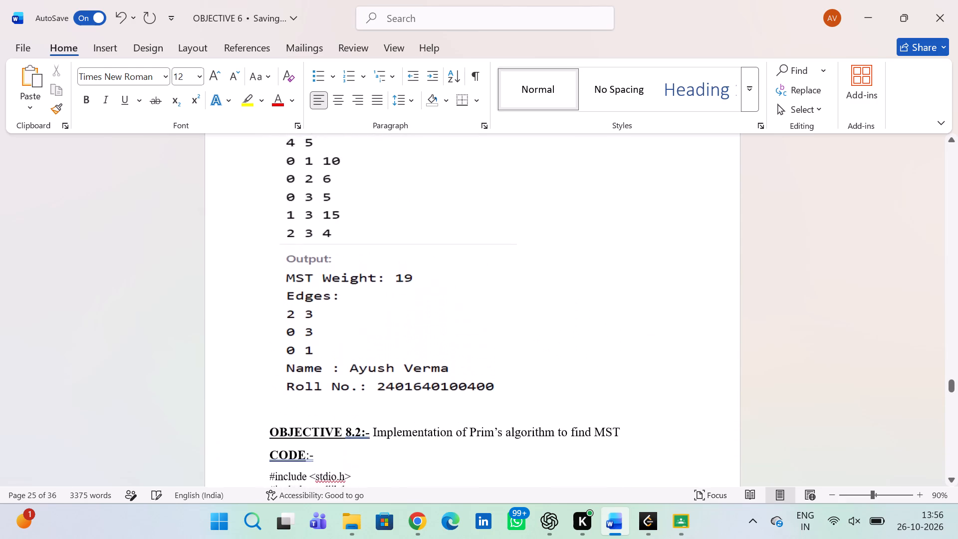
pyautogui.scroll(5, 558, 312)
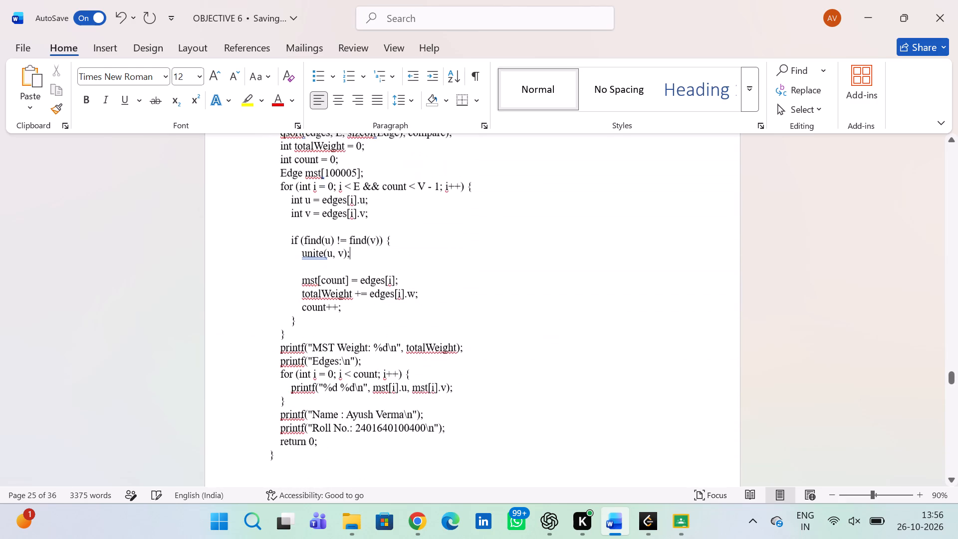
pyautogui.scroll(-2, 558, 312)
pyautogui.scroll(2, 558, 312)
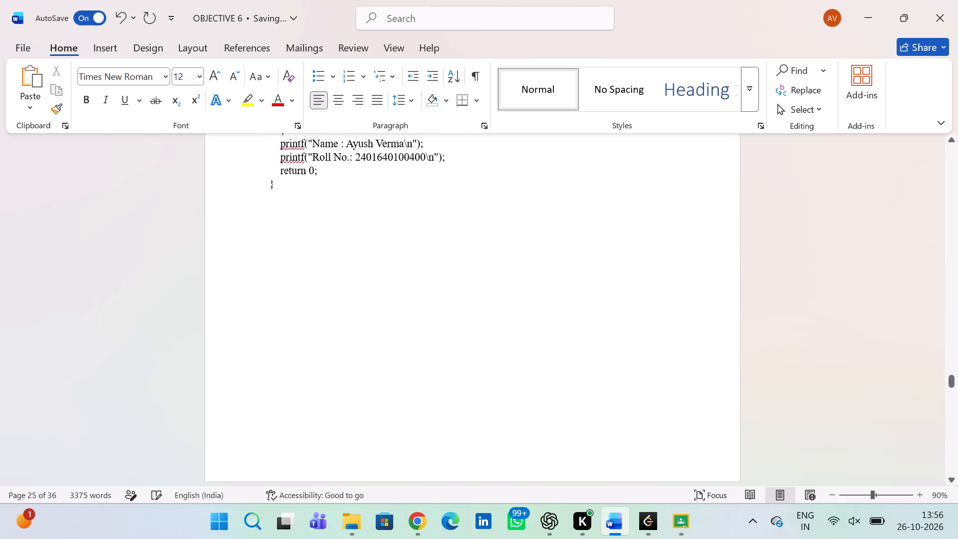
pyautogui.scroll(4, 558, 312)
pyautogui.scroll(-2, 558, 312)
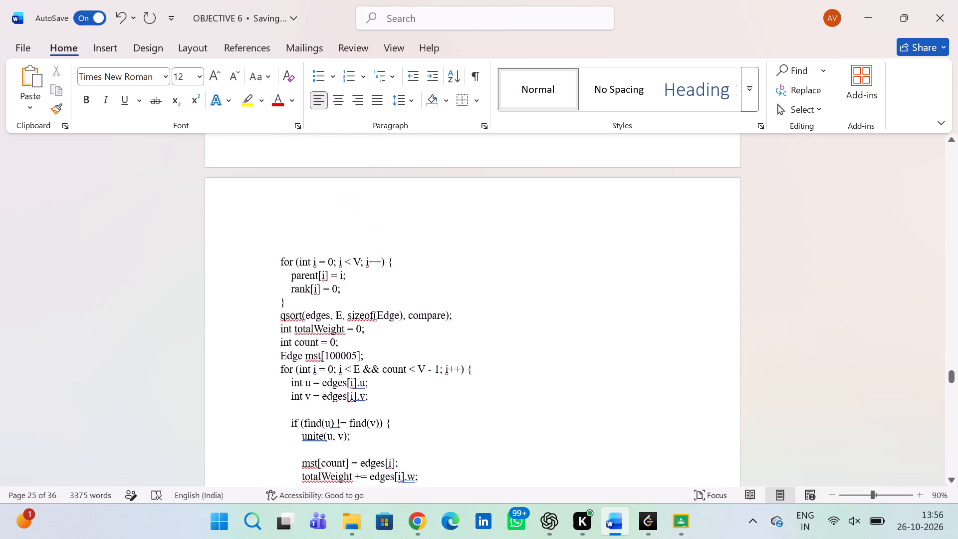
pyautogui.scroll(-2, 558, 312)
# Add the label "OUTPUT:-" in capitals below the closing brace of the code that precedes OBJECTIVE 8.2.
pyautogui.click(292, 325)
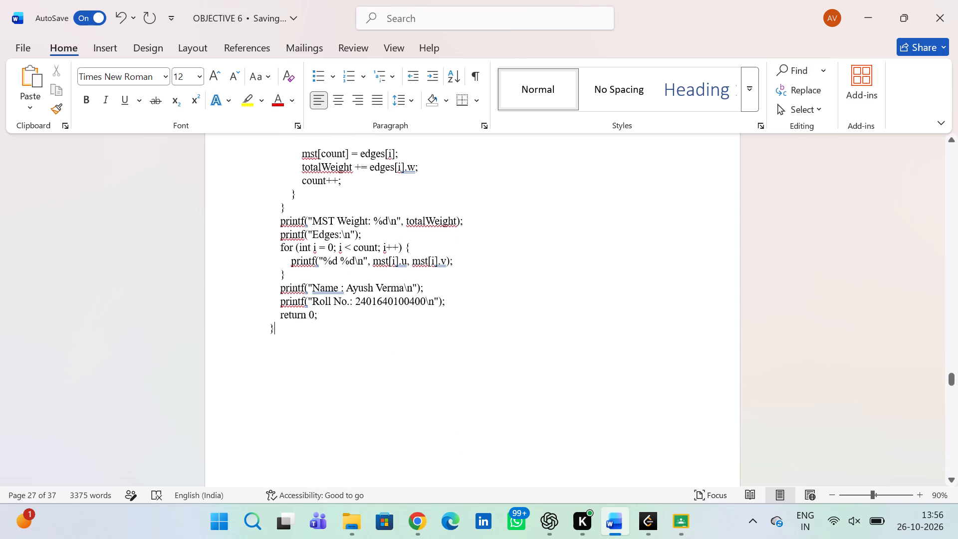
pyautogui.press('Return')
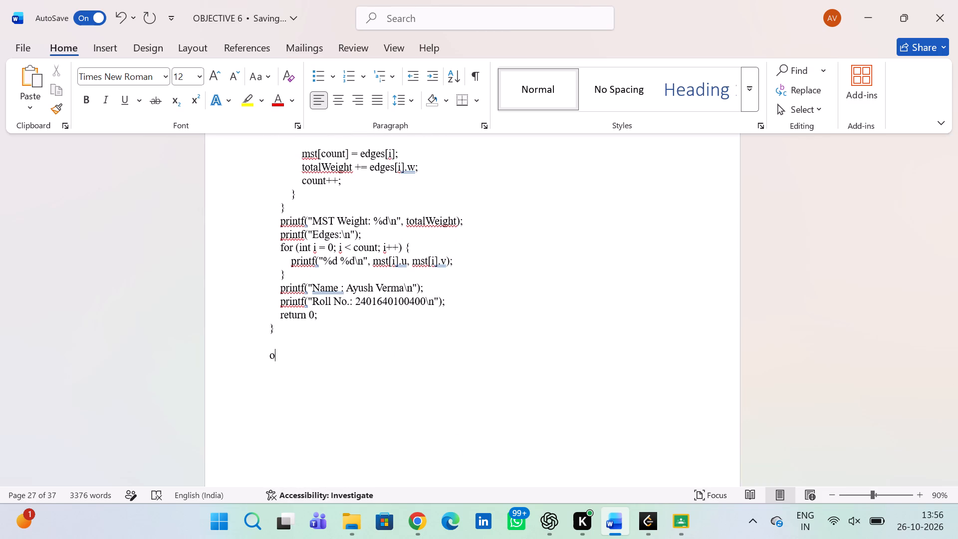
pyautogui.write('UTPUT')
pyautogui.press('Left')
pyautogui.press('Left')
pyautogui.press('Left')
pyautogui.press('Left')
pyautogui.press('Left')
pyautogui.press('Left')
pyautogui.press('Left')
pyautogui.press('Right')
pyautogui.press('Right')
pyautogui.press('BackSpace')
pyautogui.press('o')
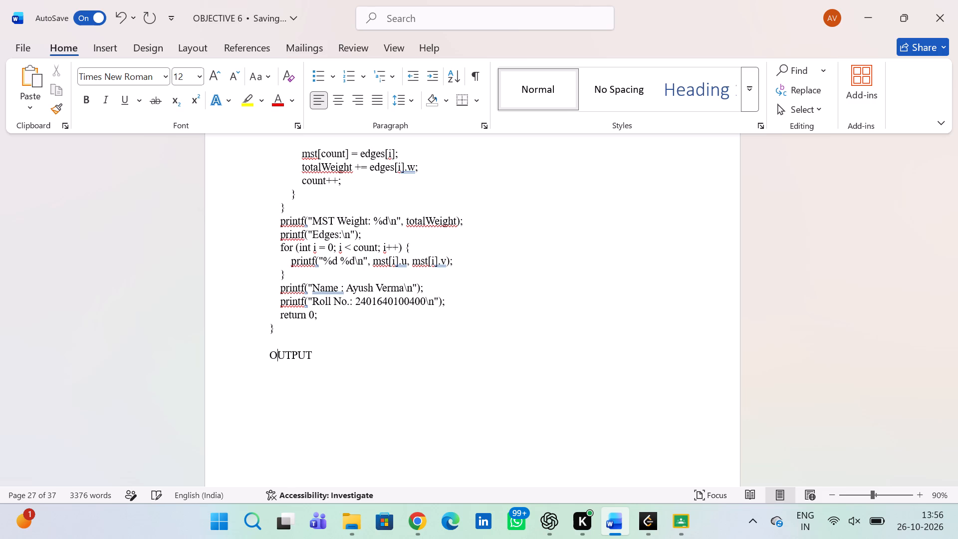
pyautogui.press('Right')
pyautogui.press('Right')
pyautogui.press('Right')
pyautogui.press('Right')
pyautogui.press('Right')
pyautogui.hotkey('shift', ':')
pyautogui.press('-')
# Make the "OUTPUT:-" label bold and underlined.
pyautogui.moveTo(327, 356); pyautogui.dragTo(259, 357)
pyautogui.click(270, 333)
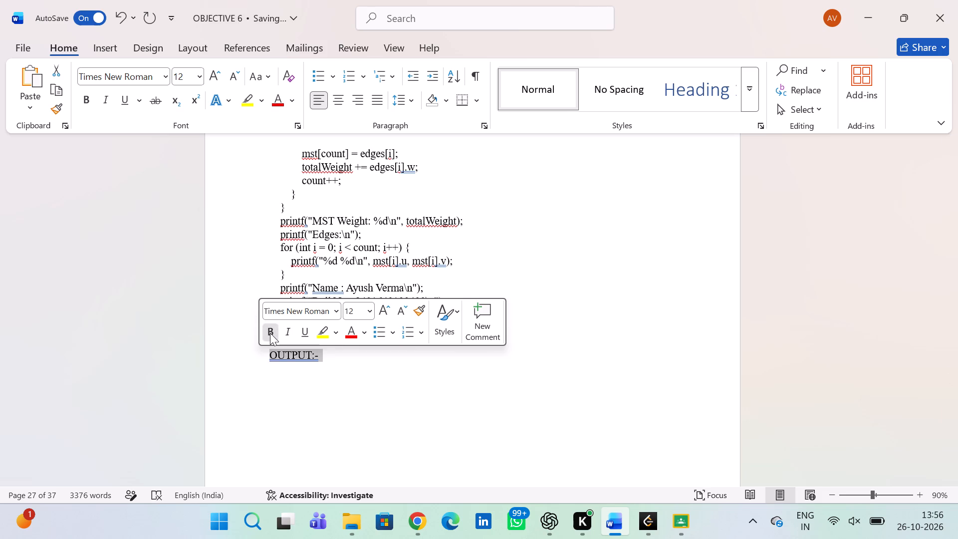
pyautogui.click(307, 335)
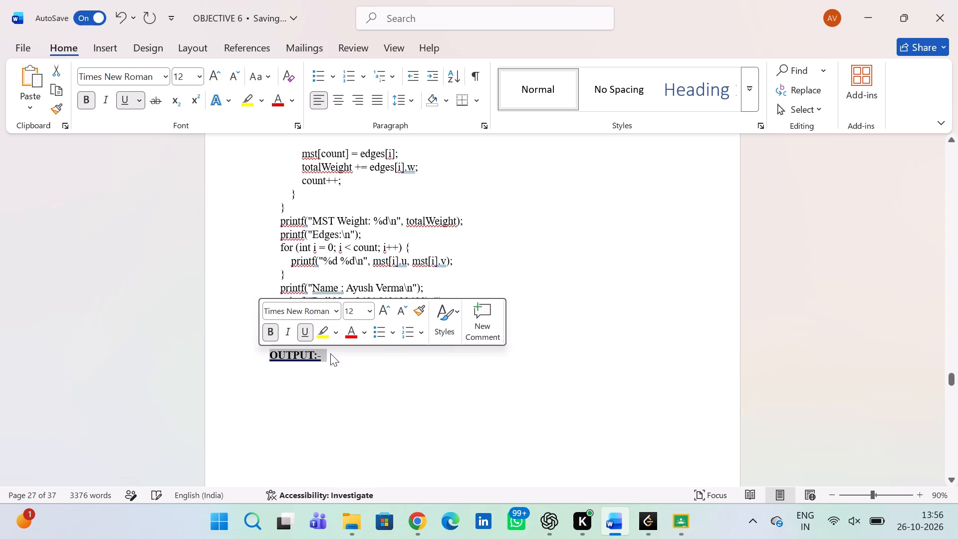
pyautogui.click(330, 354)
# Shrink the STDIN and output picture above OBJECTIVE 8.2 so that it fits on the page directly under "OUTPUT:-".
pyautogui.scroll(-2, 441, 409)
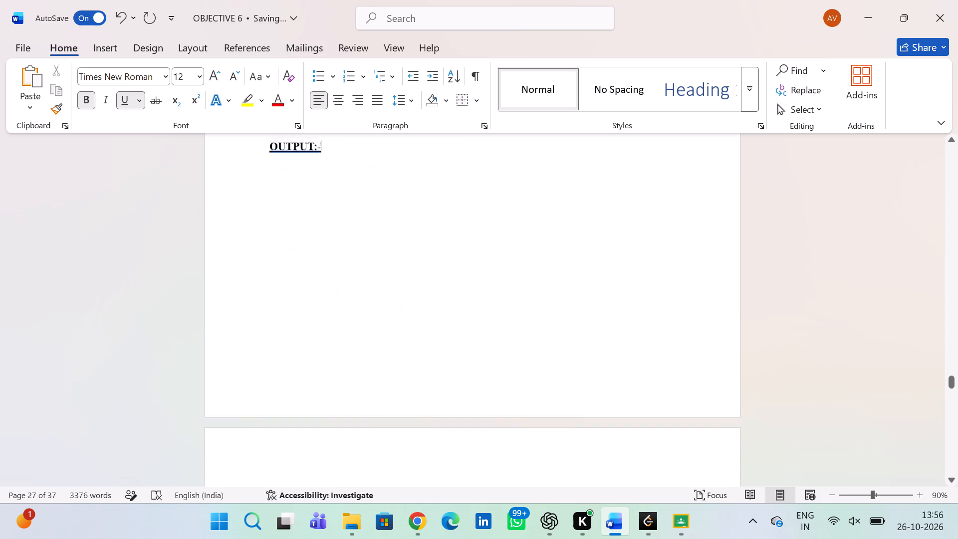
pyautogui.scroll(-2, 441, 409)
pyautogui.scroll(2, 441, 409)
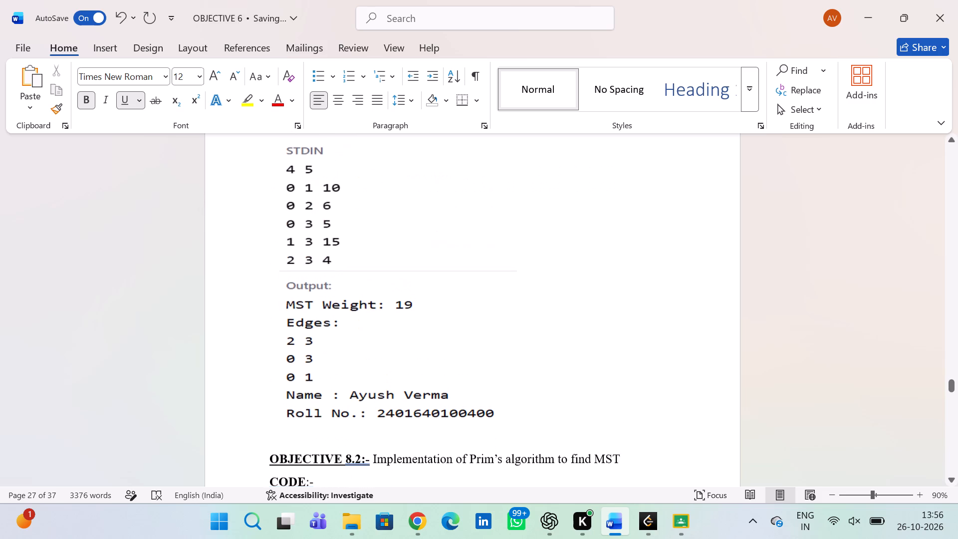
pyautogui.click(414, 368)
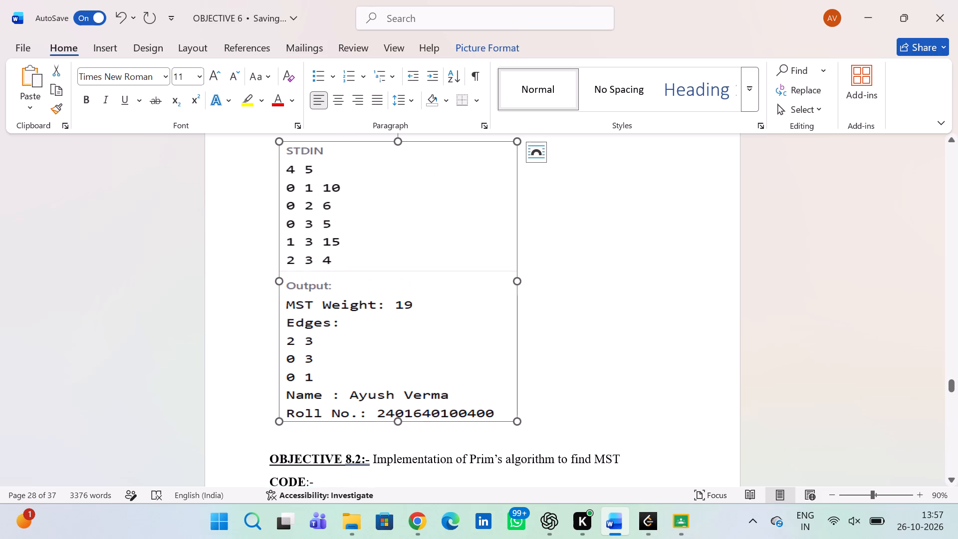
pyautogui.moveTo(515, 420); pyautogui.dragTo(468, 321)
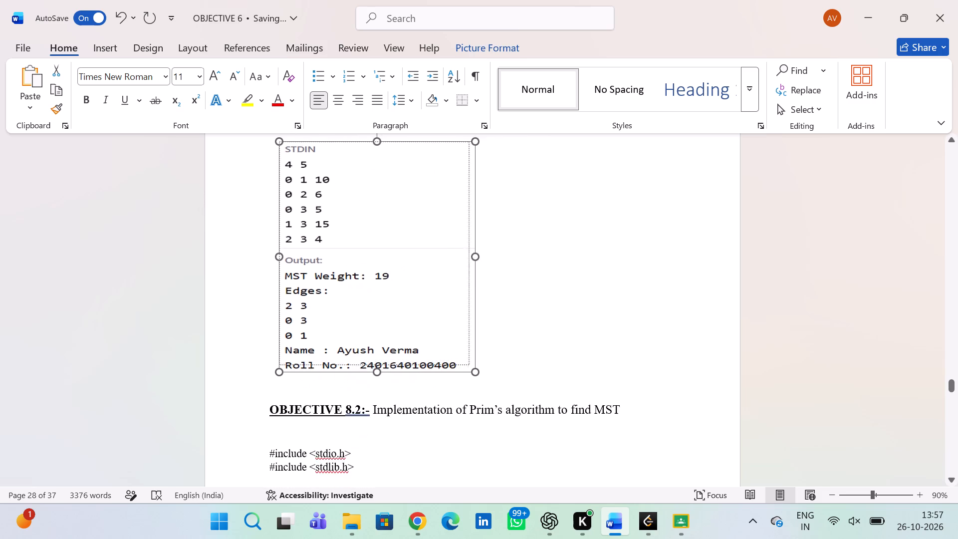
pyautogui.moveTo(468, 321); pyautogui.dragTo(455, 313)
pyautogui.moveTo(365, 344); pyautogui.dragTo(365, 311)
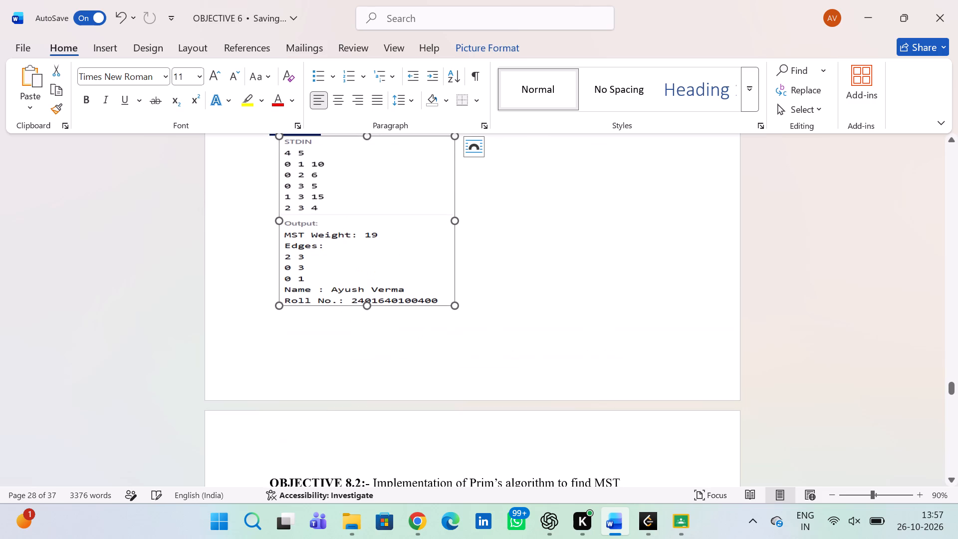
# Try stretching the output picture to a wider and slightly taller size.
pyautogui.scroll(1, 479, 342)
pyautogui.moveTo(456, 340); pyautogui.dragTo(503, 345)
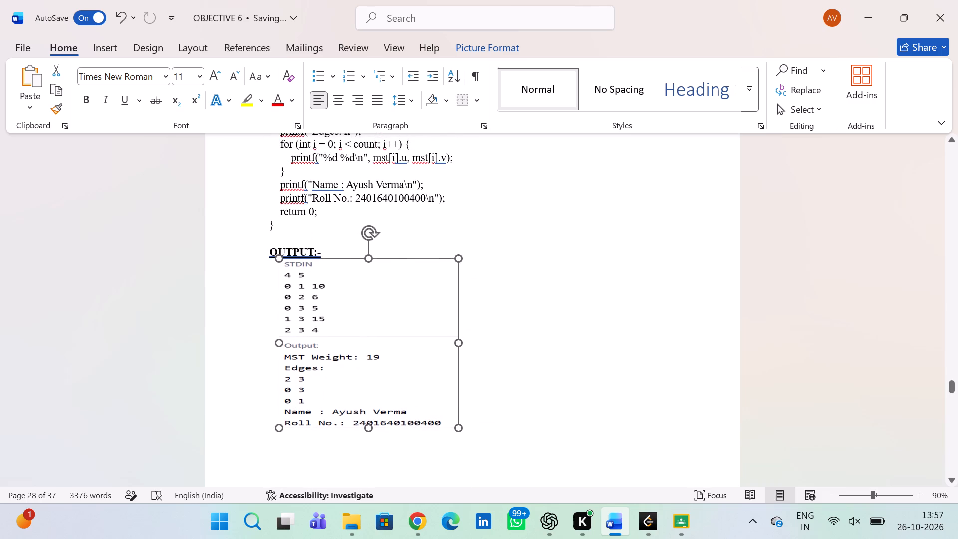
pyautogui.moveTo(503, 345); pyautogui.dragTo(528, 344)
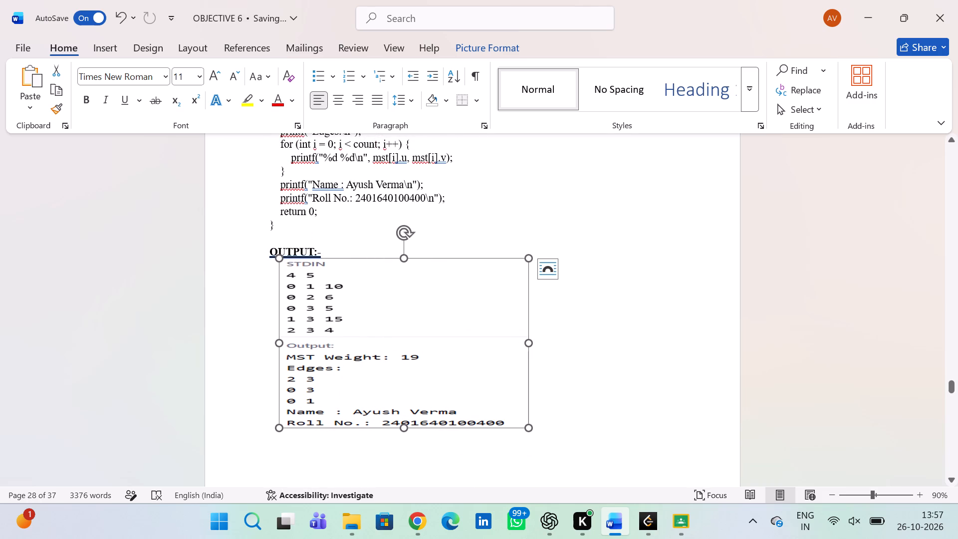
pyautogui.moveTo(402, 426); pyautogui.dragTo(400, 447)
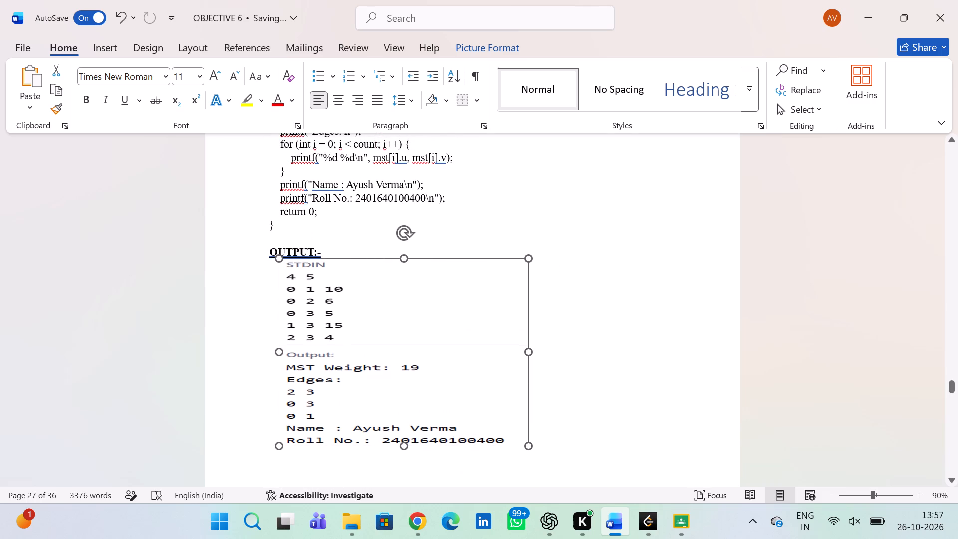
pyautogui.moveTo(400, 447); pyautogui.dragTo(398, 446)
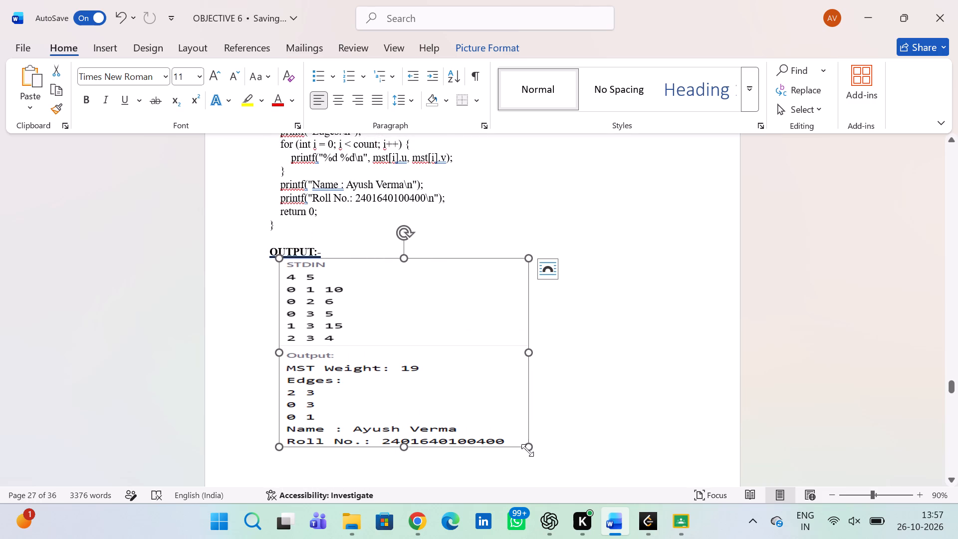
# Scale the output picture down, narrow it to restore natural-looking text, and increase its height slightly.
pyautogui.moveTo(527, 450); pyautogui.dragTo(454, 425)
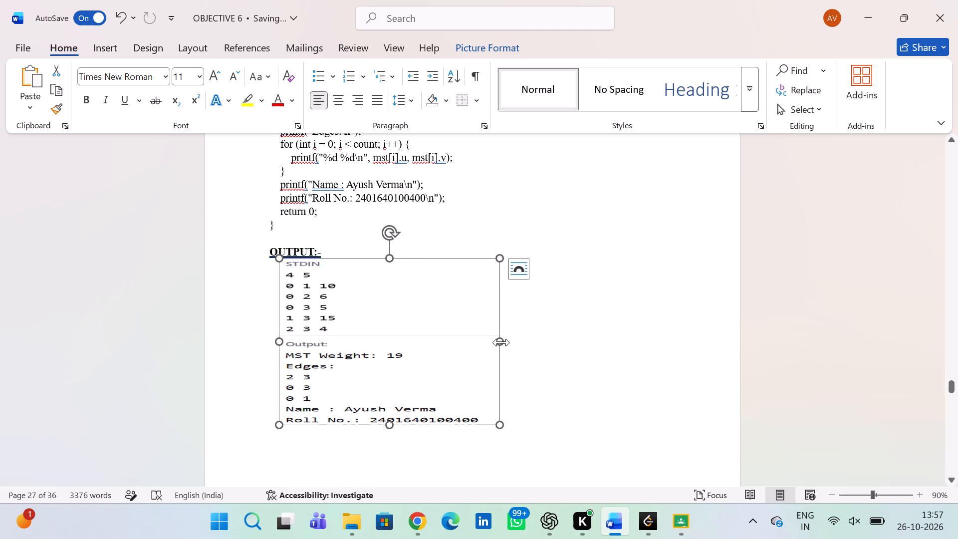
pyautogui.moveTo(501, 342); pyautogui.dragTo(446, 339)
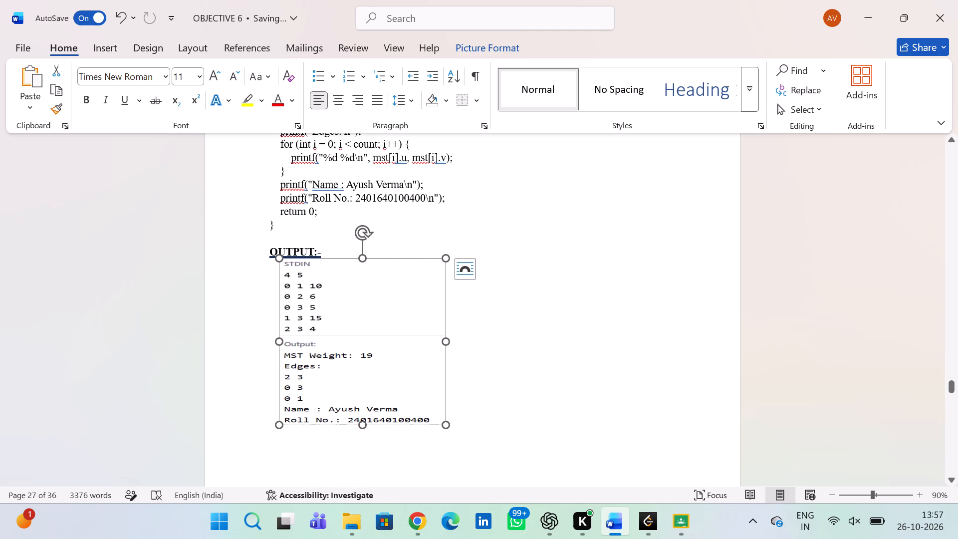
pyautogui.moveTo(364, 425); pyautogui.dragTo(362, 436)
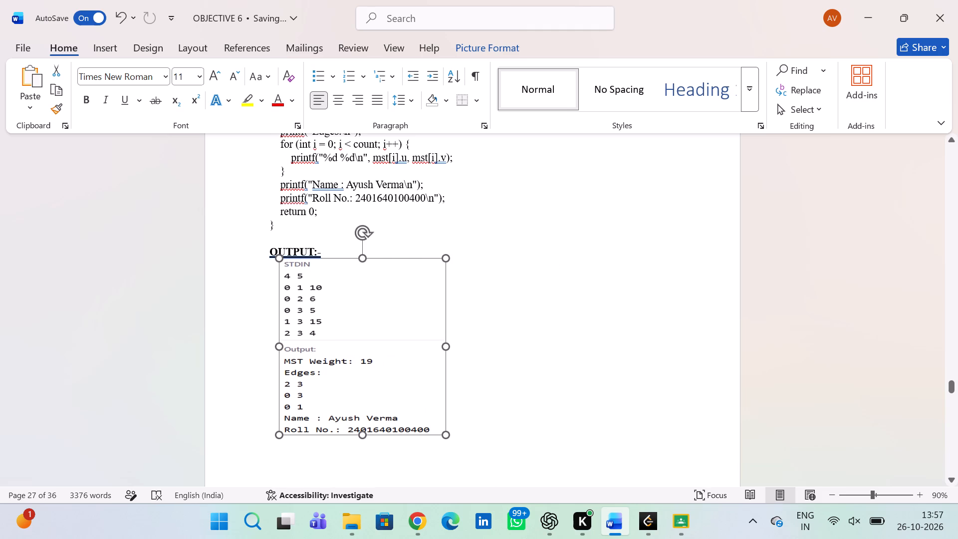
pyautogui.moveTo(362, 436); pyautogui.dragTo(363, 436)
pyautogui.click(523, 378)
# Set the Prim's algorithm code under OBJECTIVE 8.2, from the #include lines to the closing brace, to 12-point font size.
pyautogui.scroll(-1, 523, 378)
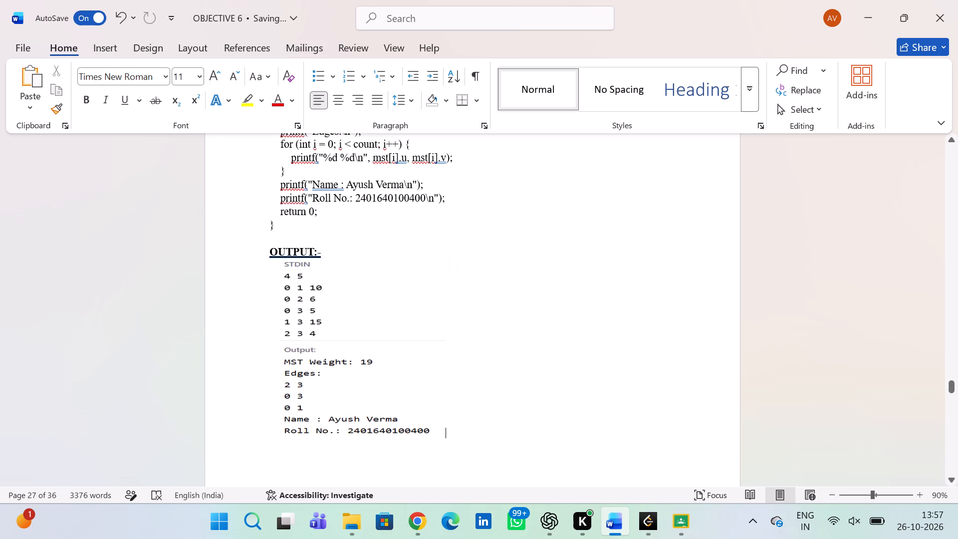
pyautogui.scroll(-3, 523, 378)
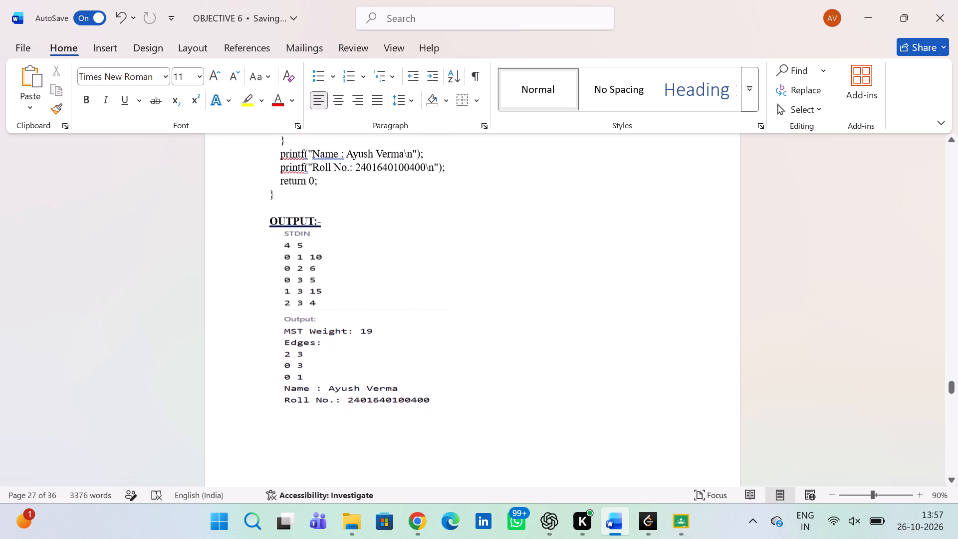
pyautogui.scroll(-4, 523, 378)
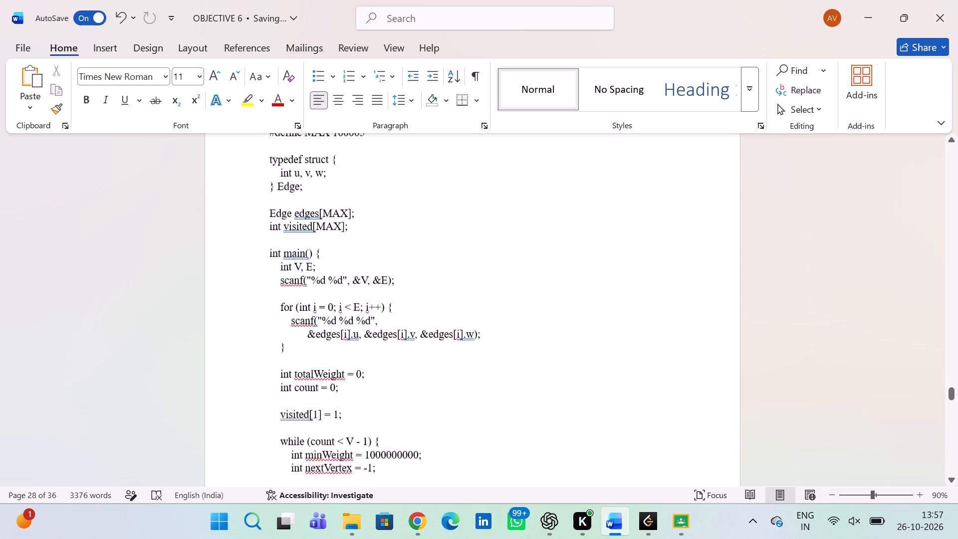
pyautogui.scroll(-2, 523, 378)
pyautogui.scroll(3, 523, 378)
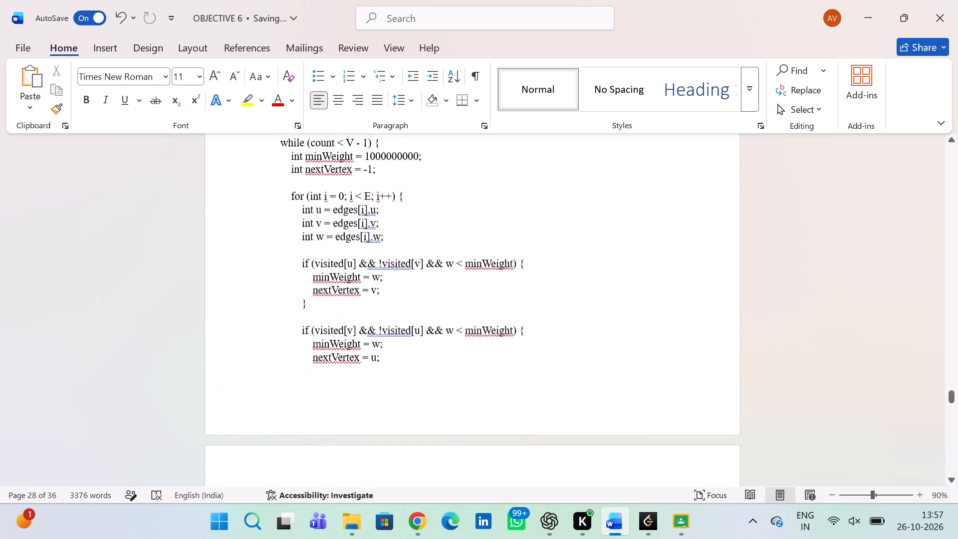
pyautogui.scroll(2, 523, 378)
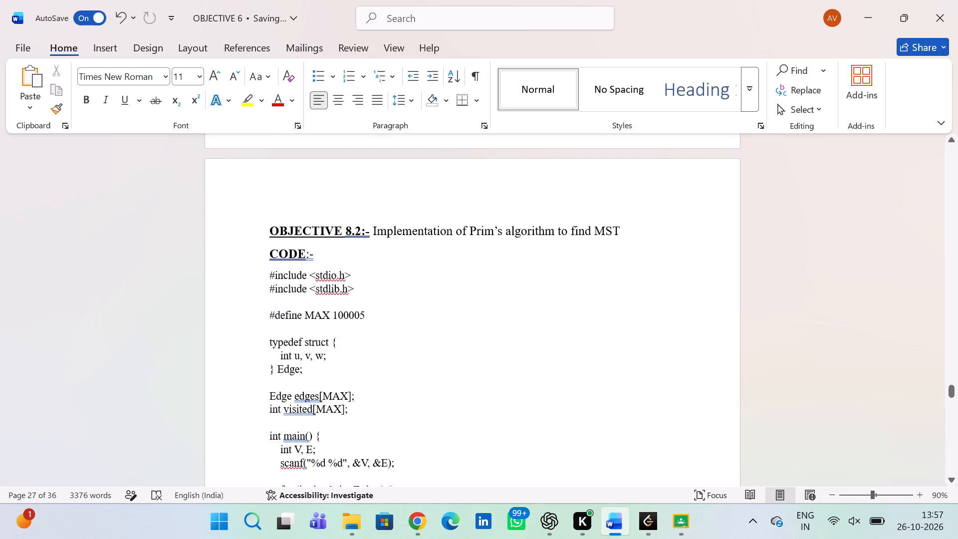
pyautogui.moveTo(267, 274); pyautogui.dragTo(425, 514)
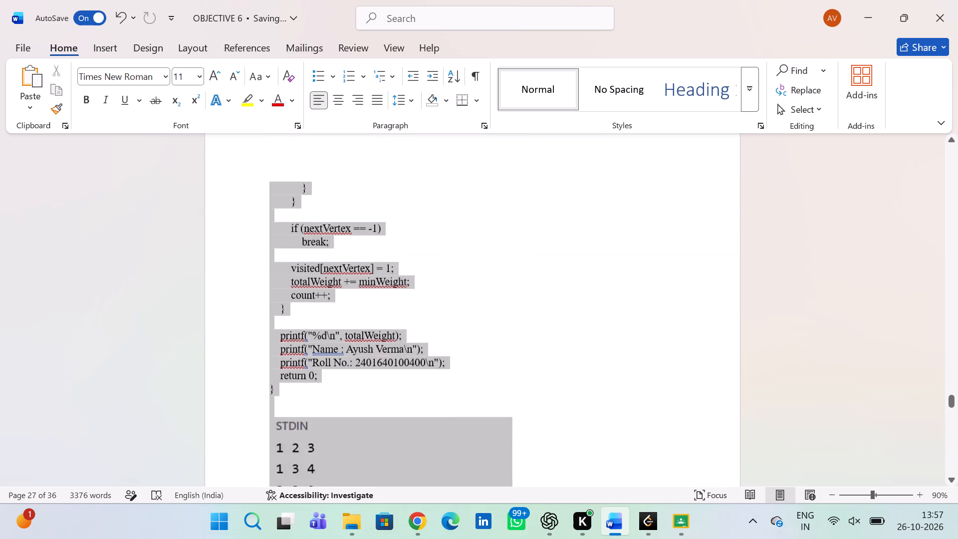
pyautogui.moveTo(425, 514); pyautogui.dragTo(334, 163)
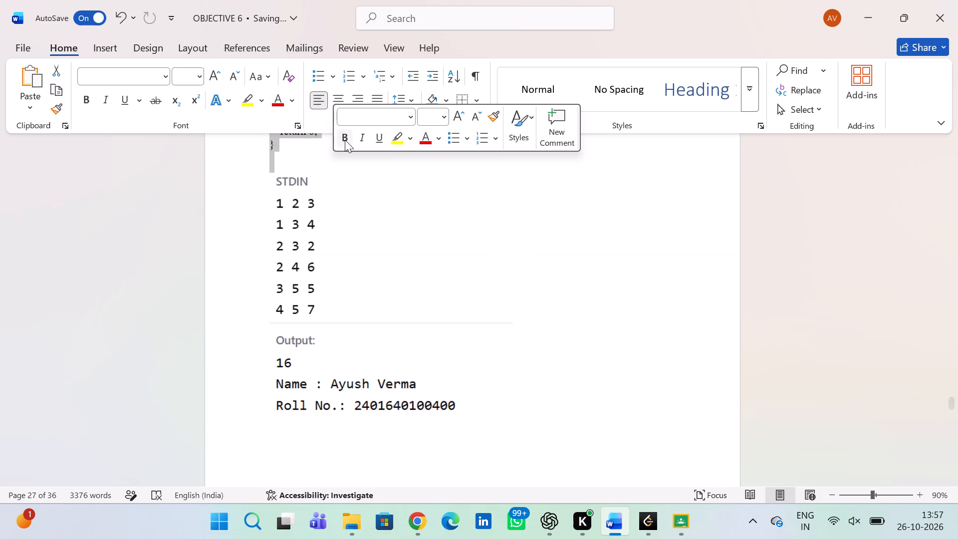
pyautogui.click(442, 115)
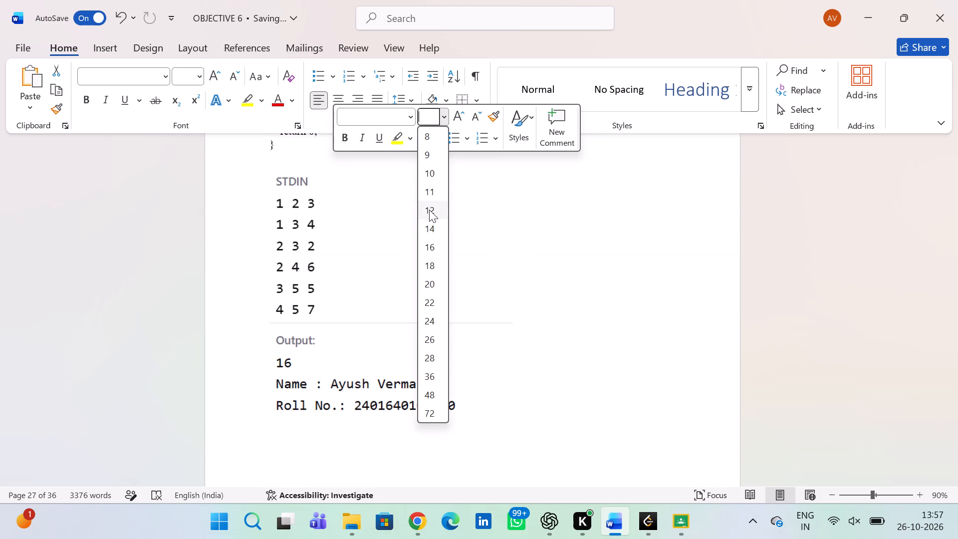
pyautogui.click(429, 211)
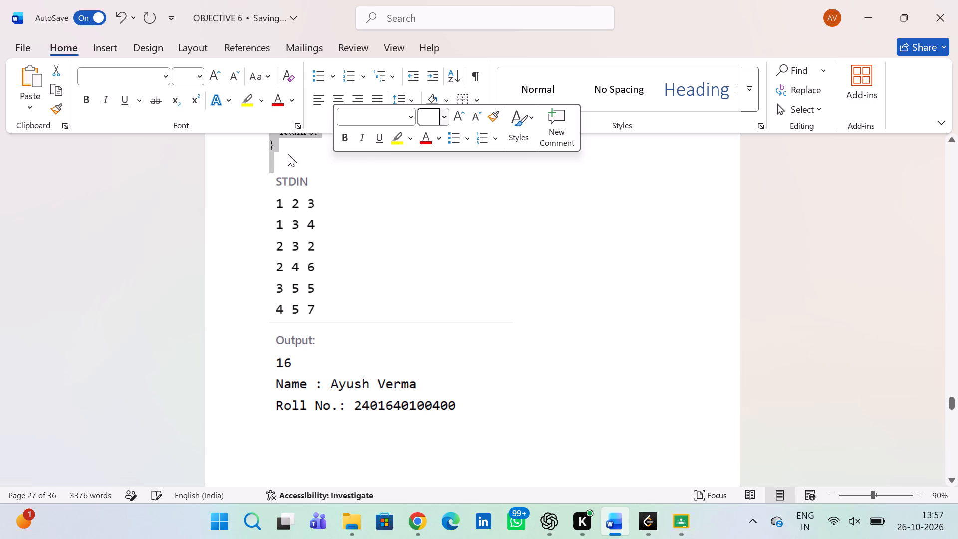
pyautogui.click(198, 80)
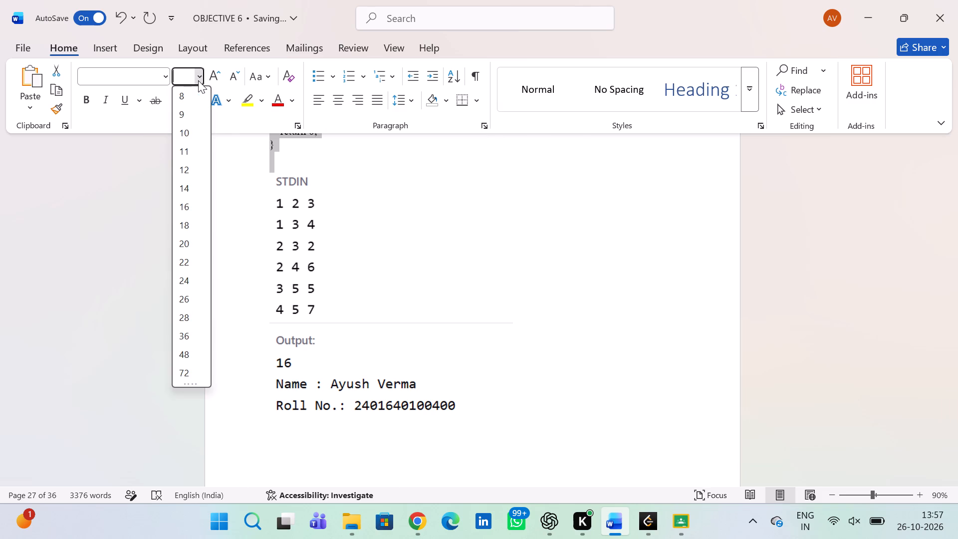
pyautogui.click(185, 164)
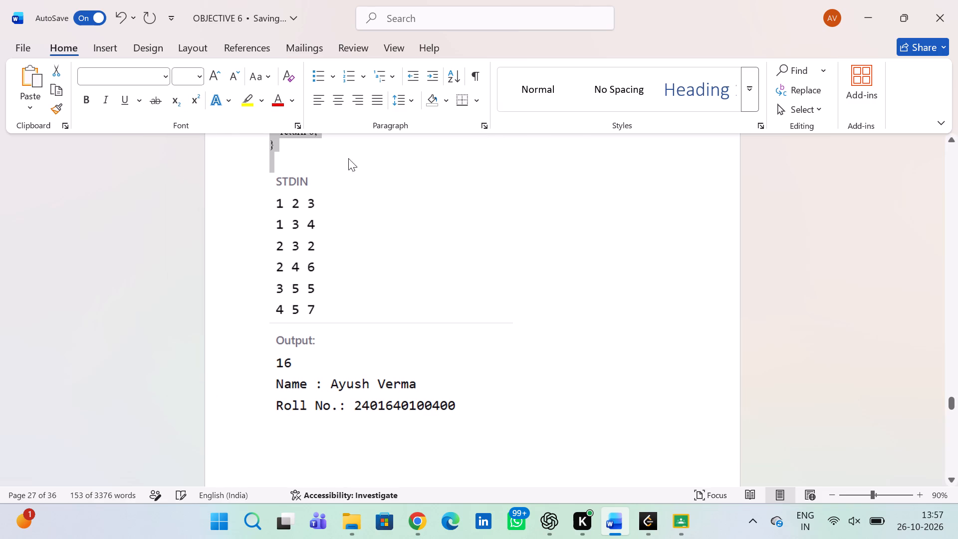
pyautogui.click(314, 155)
# Examine the code and output formatting of the sections from the totalProfit code before Experiment 7 through OBJECTIVE 9.1.
pyautogui.scroll(2, 314, 155)
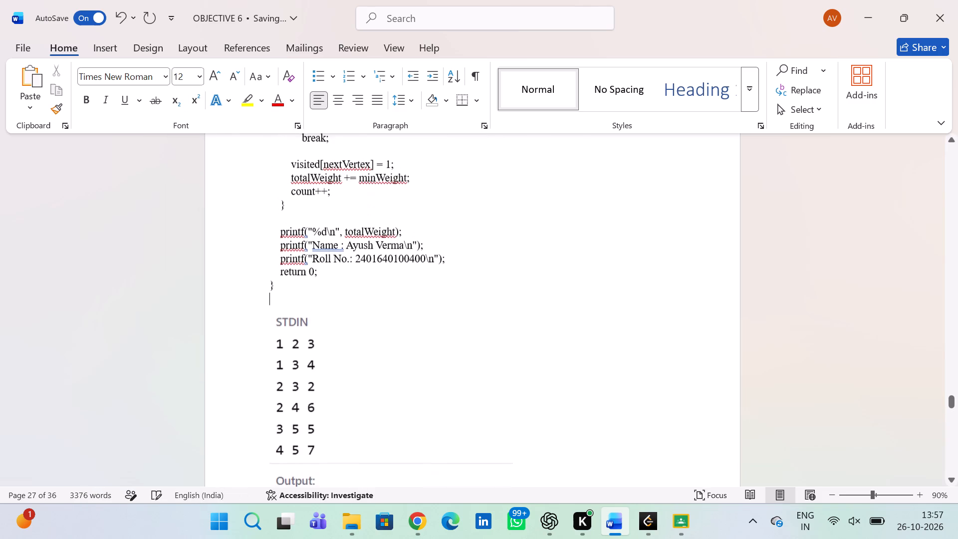
pyautogui.scroll(1, 314, 155)
pyautogui.click(314, 155)
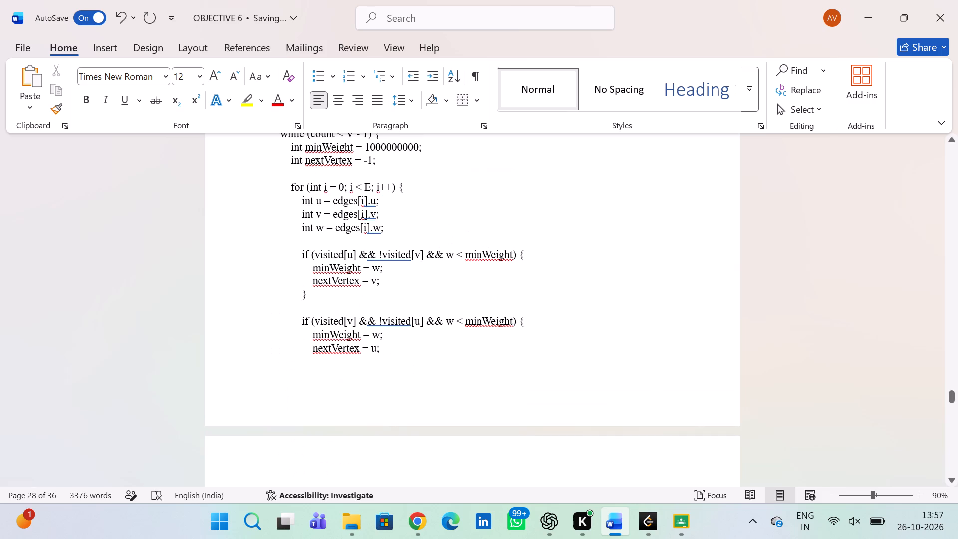
pyautogui.scroll(8, 314, 155)
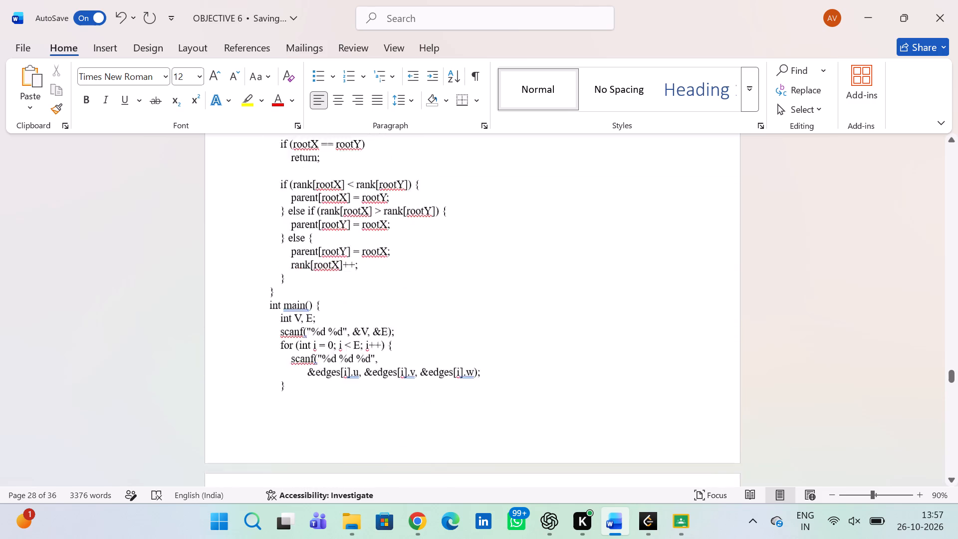
pyautogui.scroll(2, 314, 155)
pyautogui.click(353, 186)
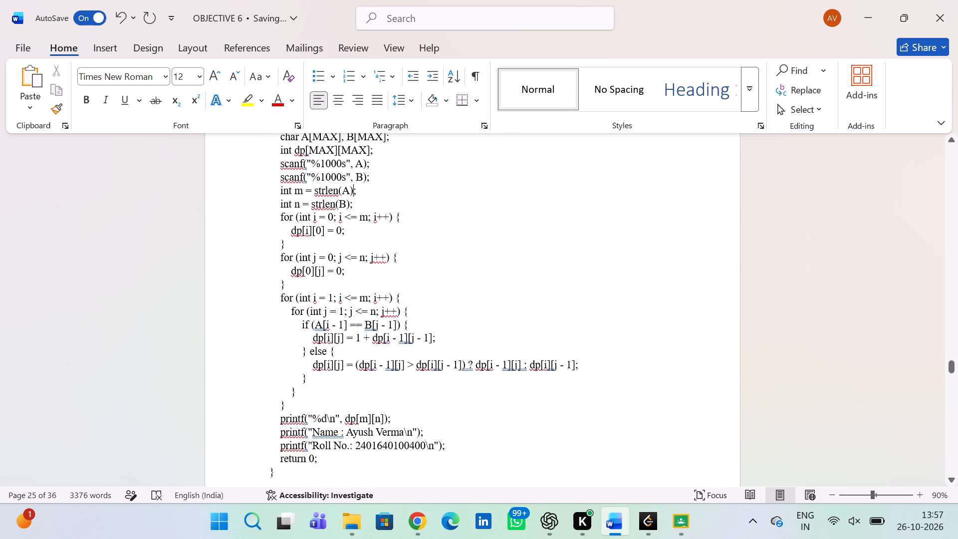
pyautogui.scroll(5, 353, 186)
pyautogui.scroll(-2, 353, 186)
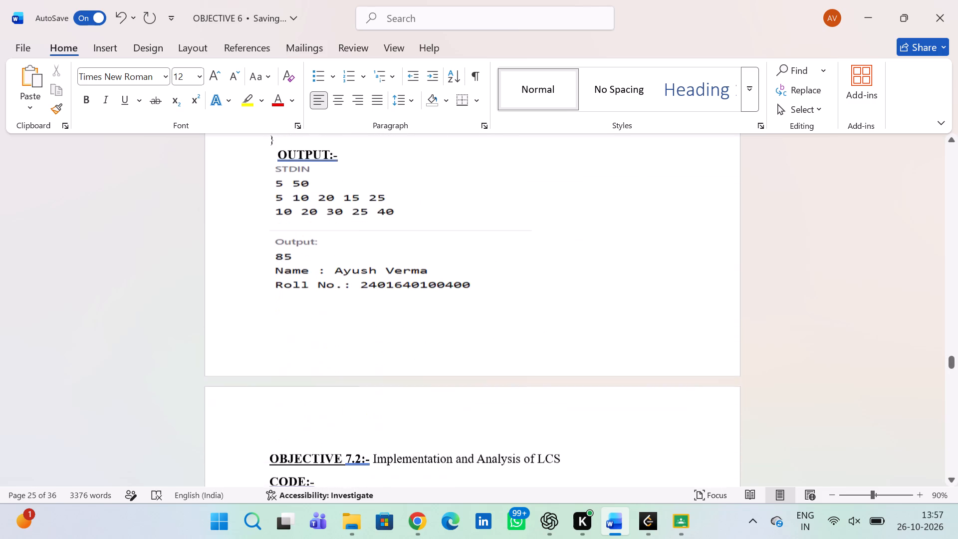
pyautogui.scroll(3, 353, 186)
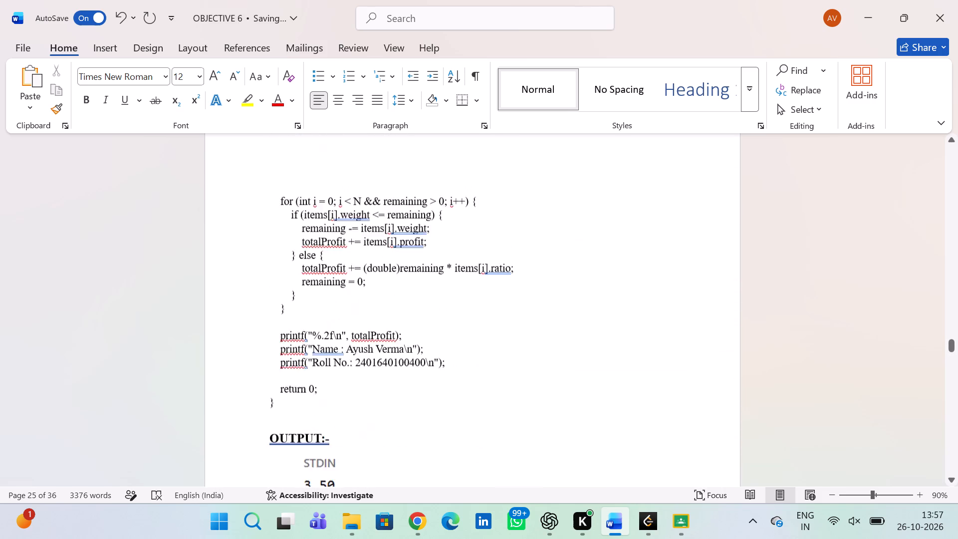
pyautogui.scroll(1, 353, 186)
pyautogui.scroll(-5, 353, 186)
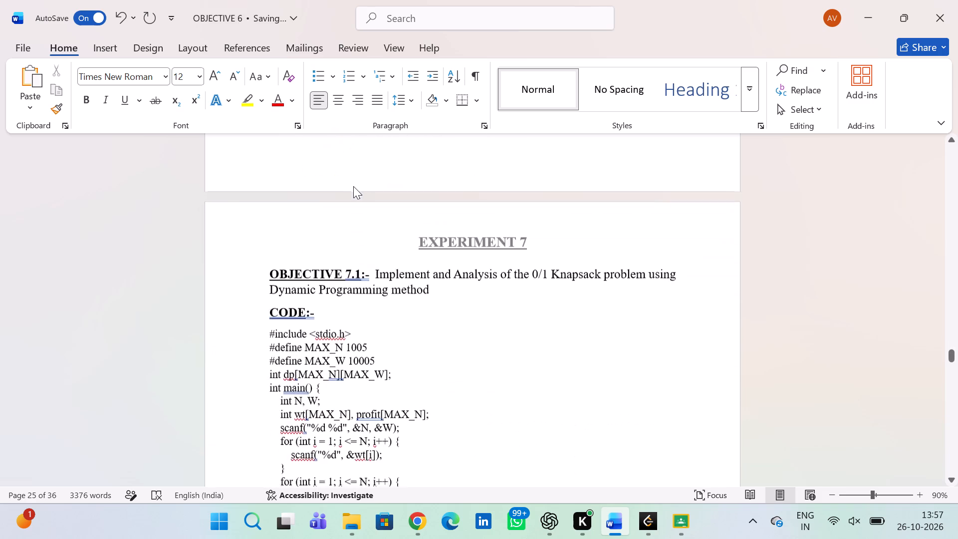
pyautogui.scroll(-4, 353, 186)
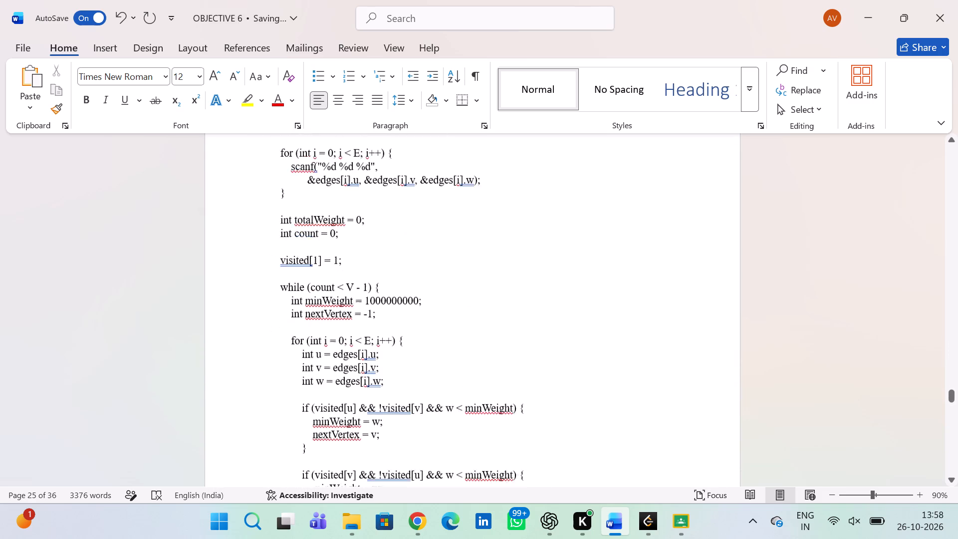
pyautogui.scroll(-1, 353, 186)
pyautogui.scroll(4, 353, 186)
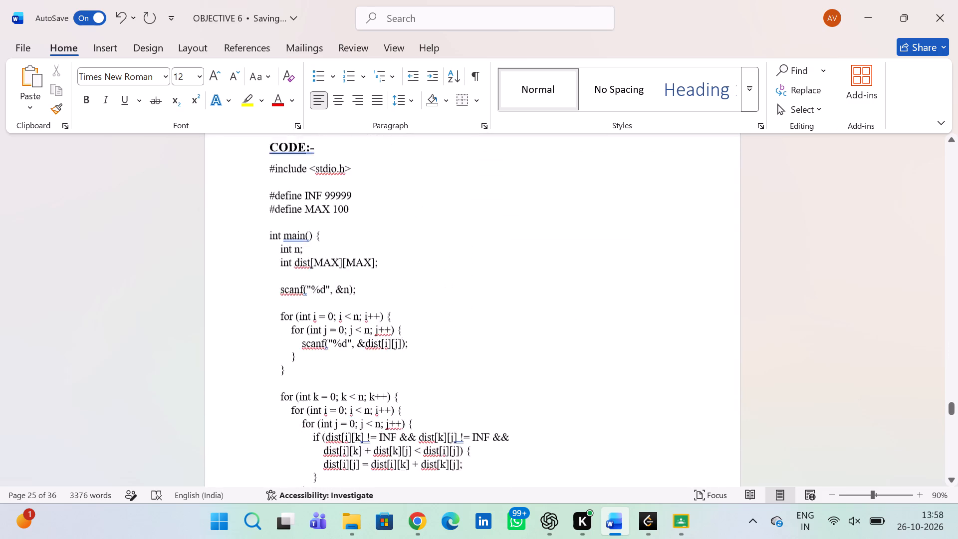
pyautogui.scroll(5, 353, 186)
pyautogui.scroll(-1, 353, 186)
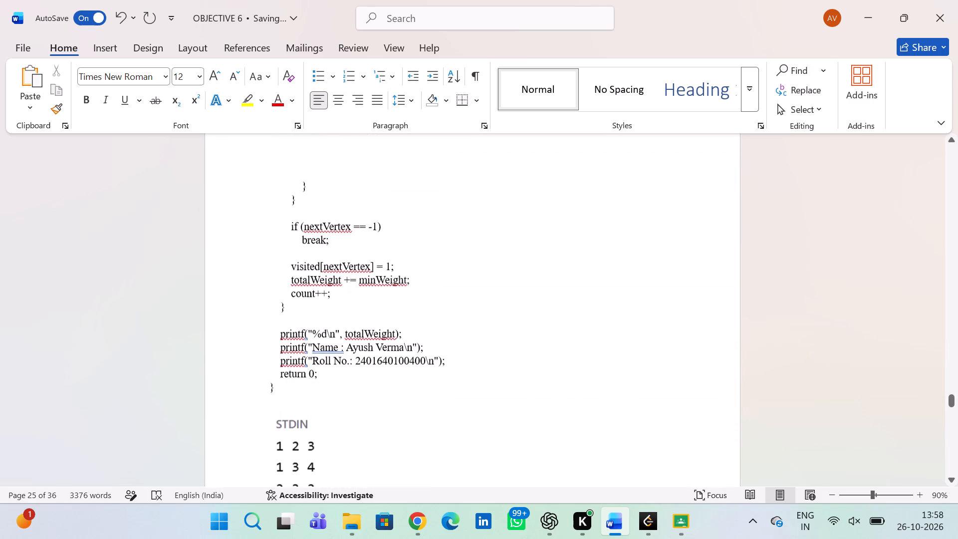
pyautogui.scroll(-1, 353, 186)
pyautogui.scroll(6, 353, 186)
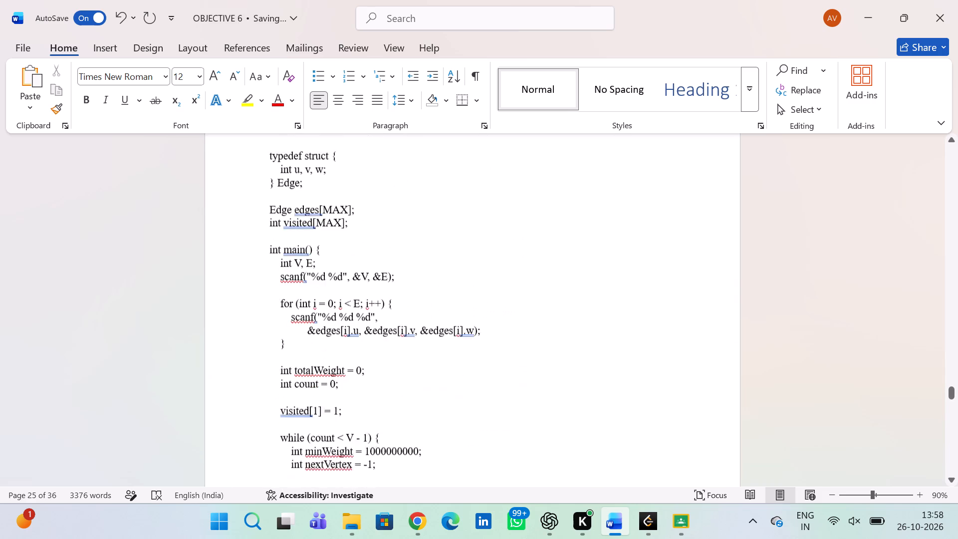
pyautogui.scroll(2, 353, 186)
pyautogui.hscroll(2, 353, 186)
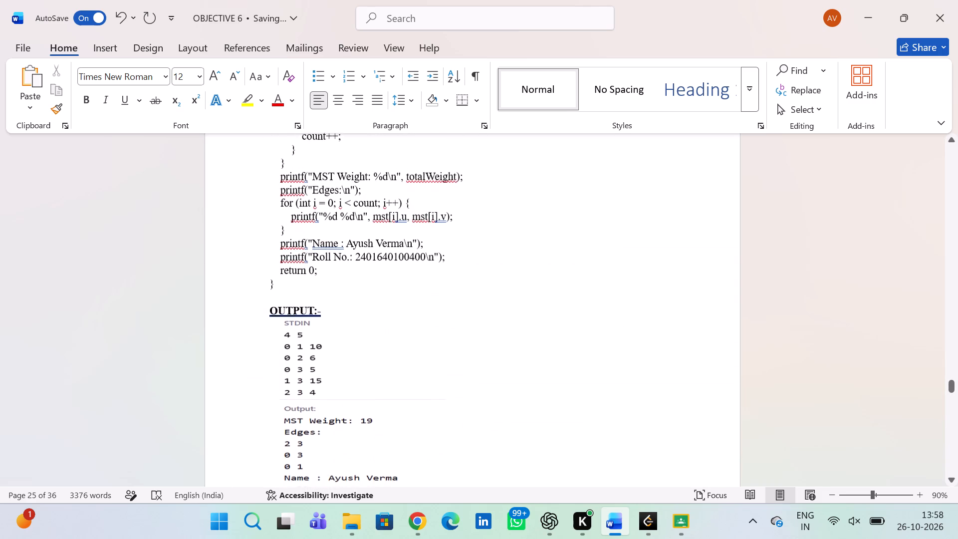
pyautogui.hscroll(1, 353, 186)
pyautogui.click(353, 186)
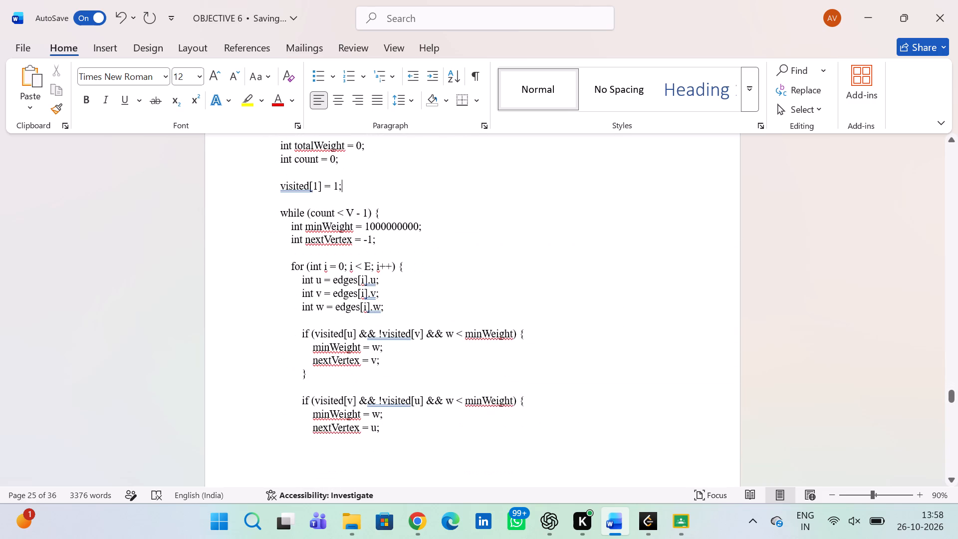
# Add the label "OUTPUT:-" on a new line between the OBJECTIVE 8.2 code and its STDIN picture.
pyautogui.scroll(-3, 353, 186)
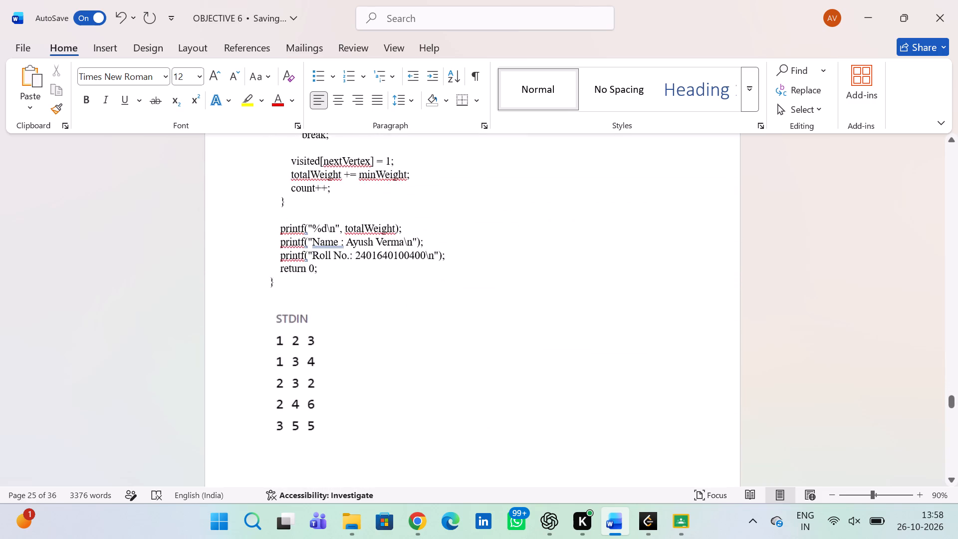
pyautogui.scroll(-1, 353, 186)
pyautogui.scroll(3, 353, 186)
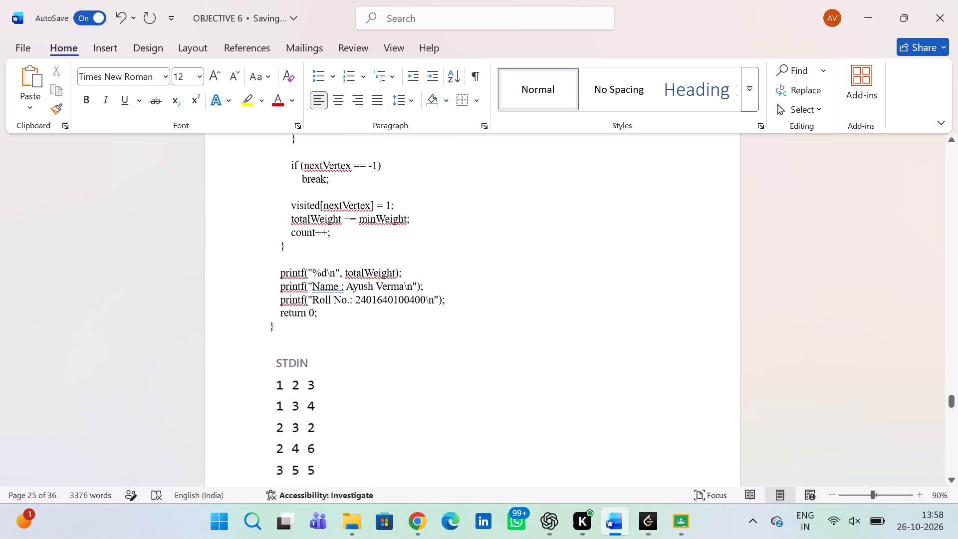
pyautogui.click(280, 344)
pyautogui.press('Return')
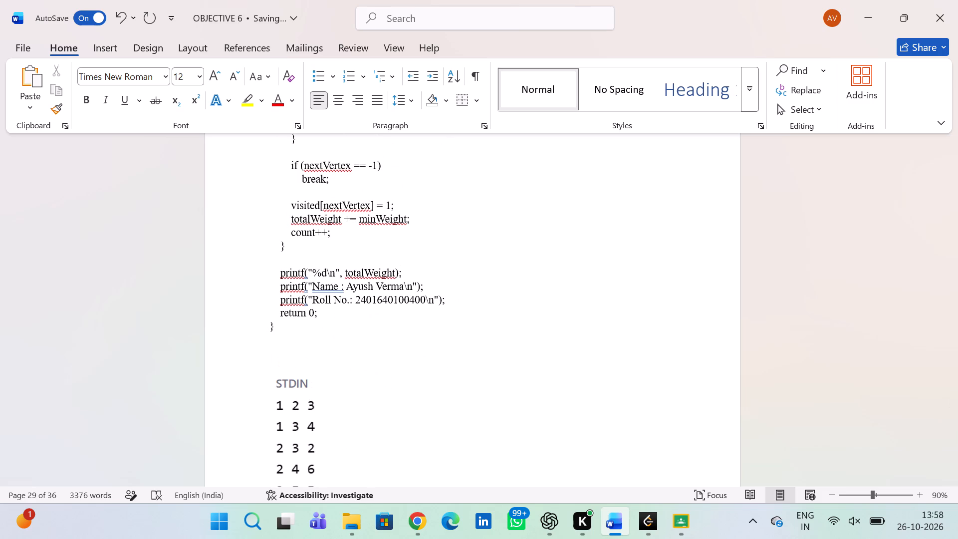
pyautogui.write('OUT')
pyautogui.write('PUT:-')
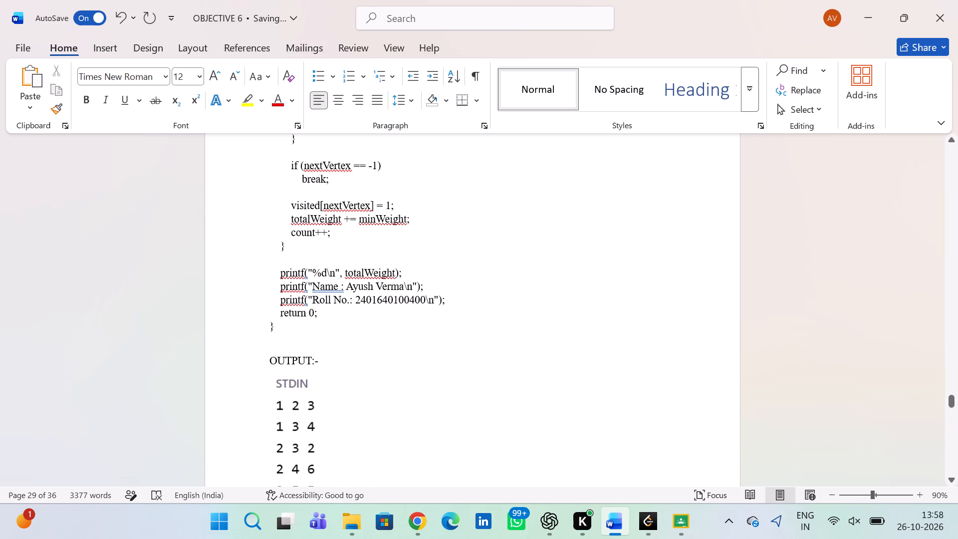
# Make the "OUTPUT:-" label under the OBJECTIVE 8.2 code bold and underlined at 14-point size.
pyautogui.moveTo(266, 359); pyautogui.dragTo(338, 348)
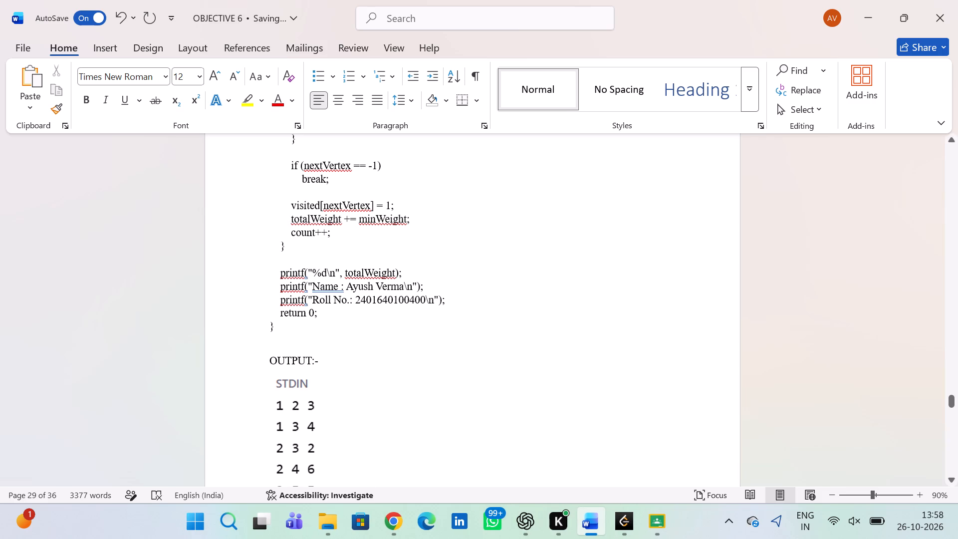
pyautogui.moveTo(330, 360); pyautogui.dragTo(267, 364)
pyautogui.click(271, 340)
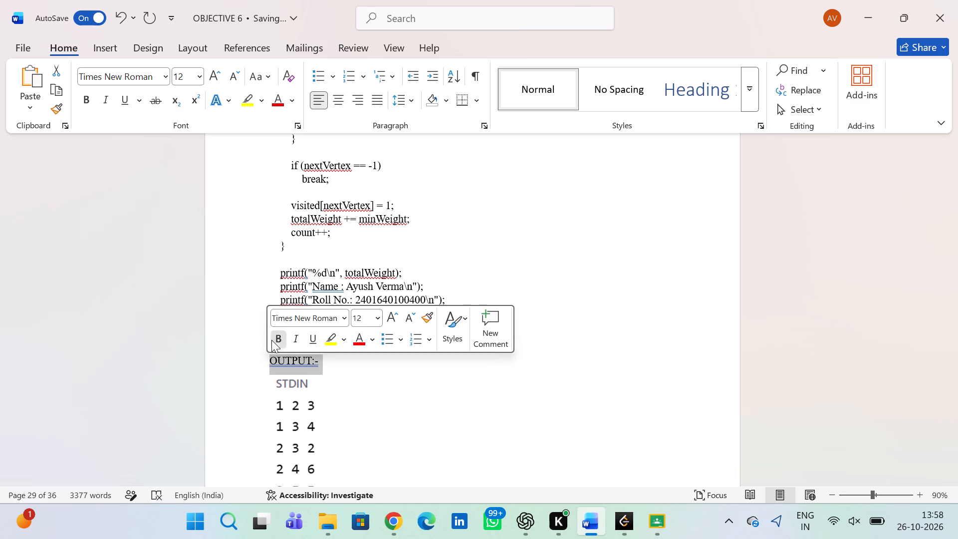
pyautogui.click(312, 338)
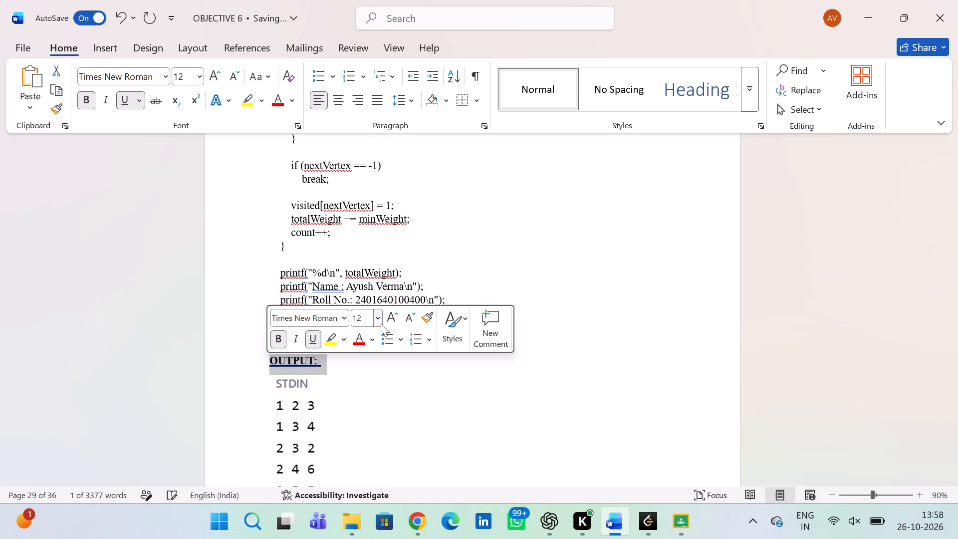
pyautogui.click(381, 323)
pyautogui.click(366, 116)
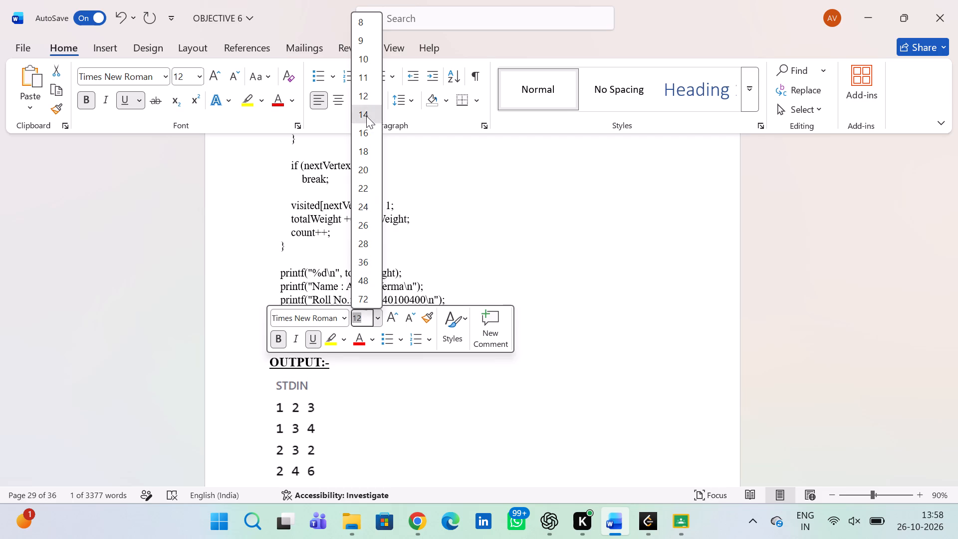
pyautogui.click(368, 357)
# Add the label "OUTPUT:-" on the empty line above the STDIN picture of OBJECTIVE 9.1.
pyautogui.scroll(-1, 368, 357)
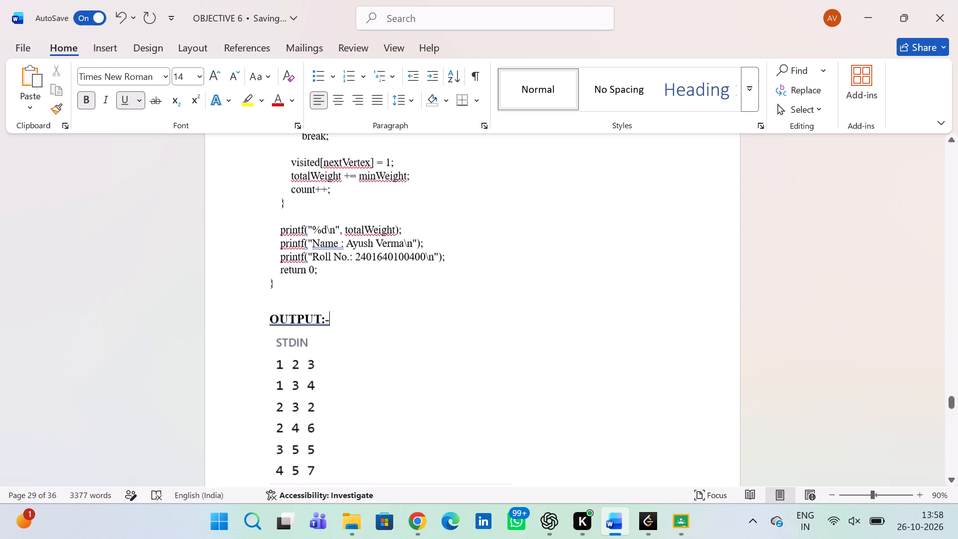
pyautogui.scroll(-5, 368, 357)
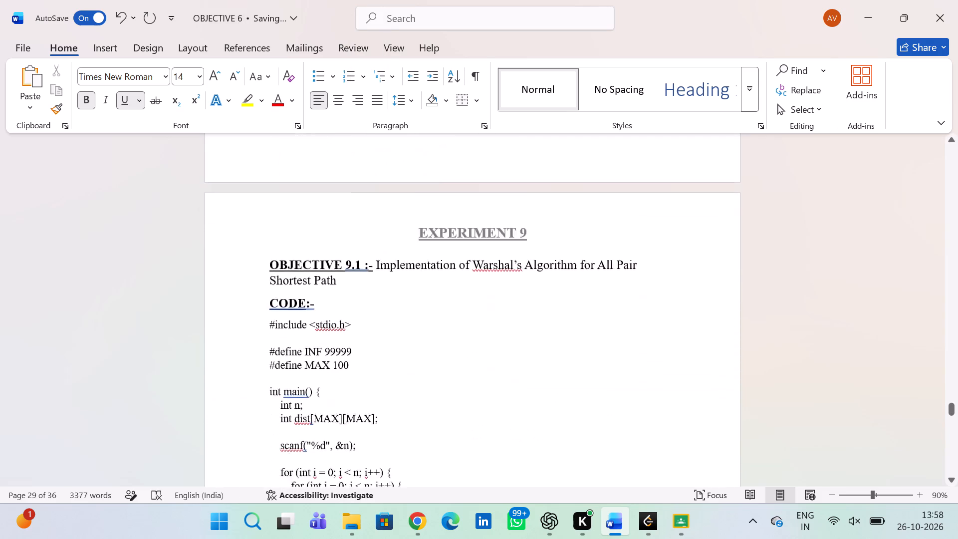
pyautogui.scroll(-1, 368, 357)
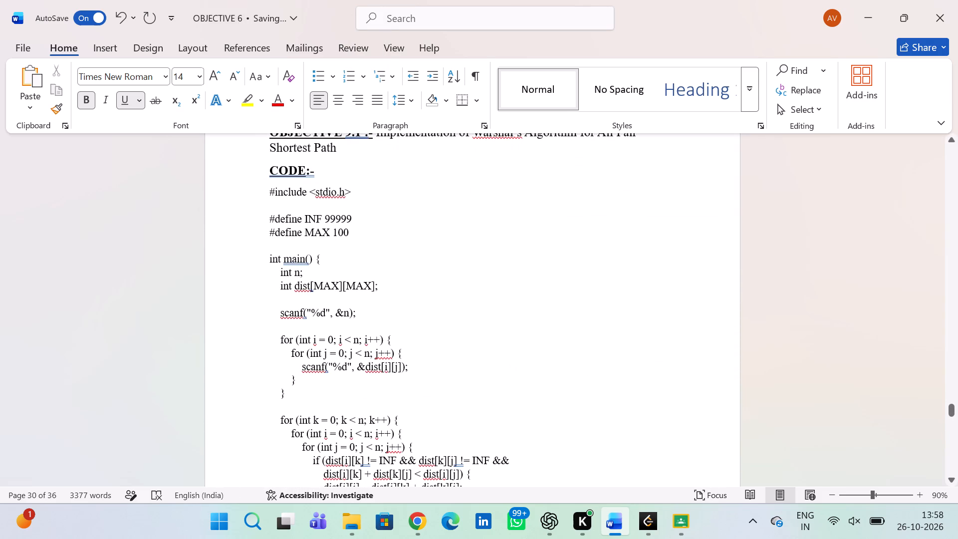
pyautogui.scroll(-1, 368, 357)
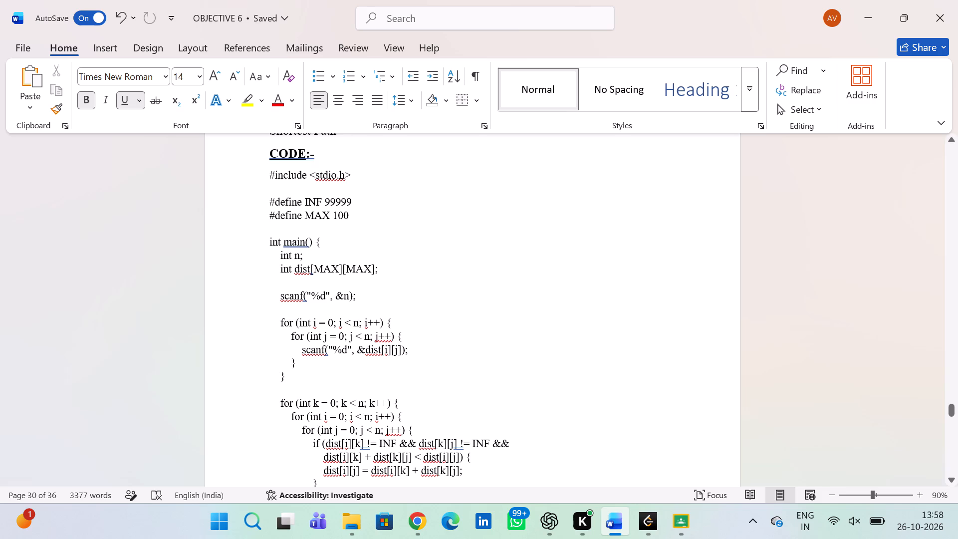
pyautogui.scroll(-2, 372, 353)
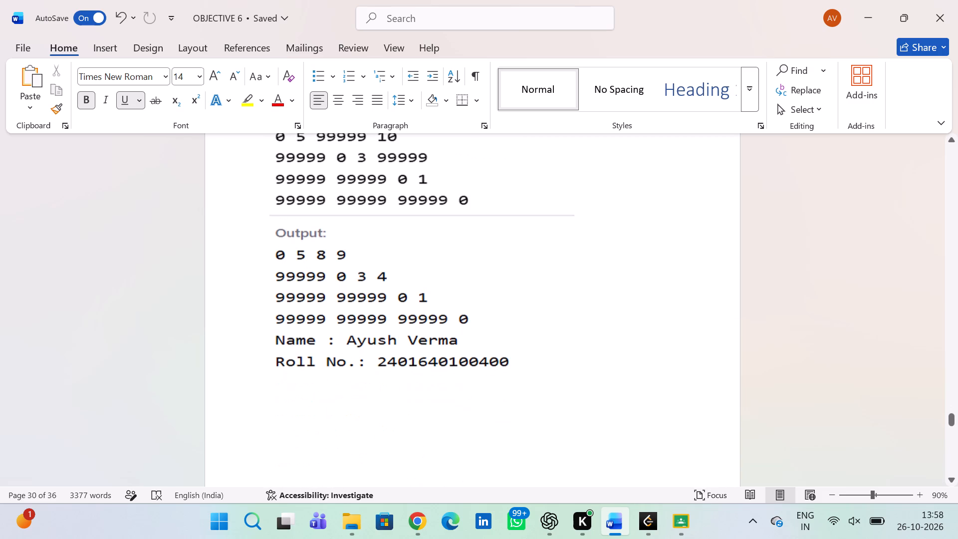
pyautogui.scroll(1, 412, 287)
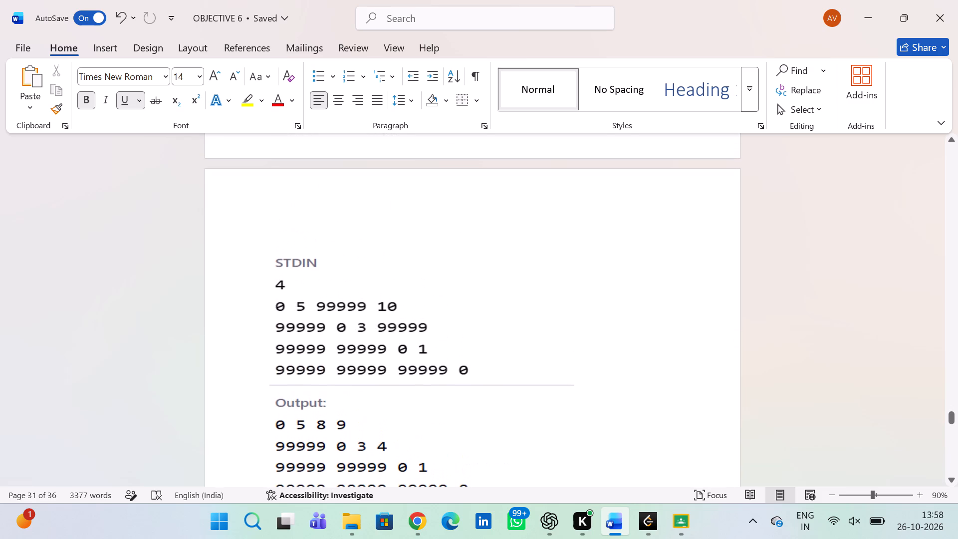
pyautogui.click(297, 235)
pyautogui.scroll(2, 381, 247)
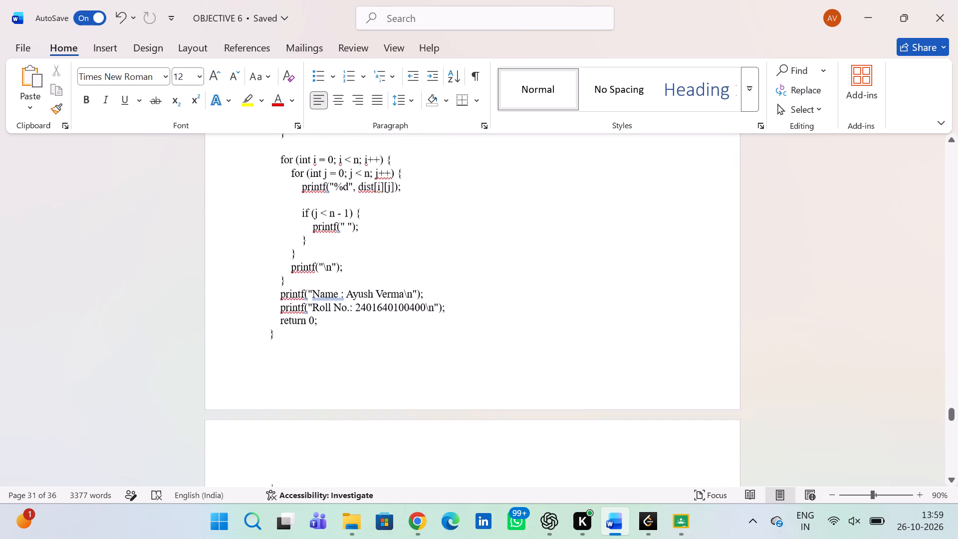
pyautogui.scroll(2, 381, 247)
pyautogui.scroll(-3, 381, 247)
pyautogui.scroll(1, 381, 247)
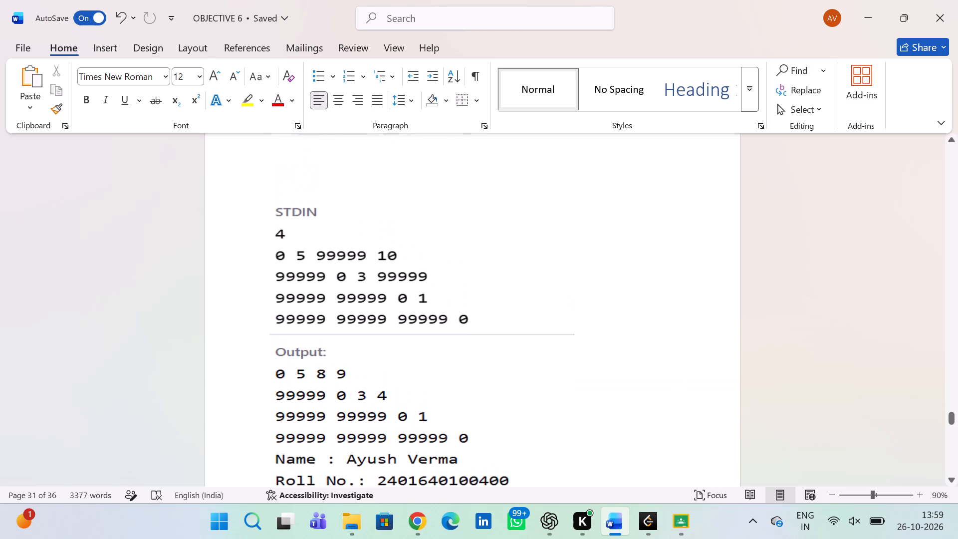
pyautogui.write('OUTPUT:-')
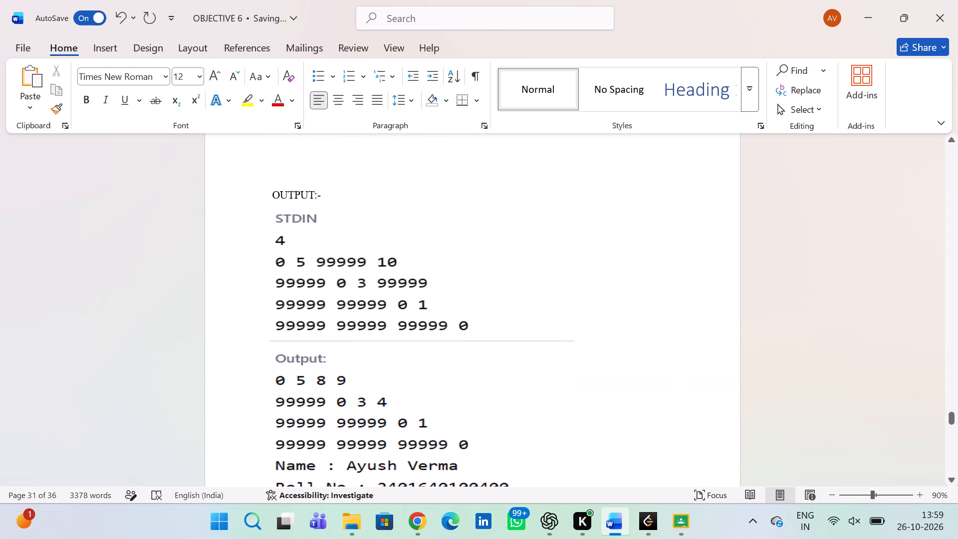
# Make the "OUTPUT:-" label under the OBJECTIVE 9.1 code bold and underlined at 14-point size.
pyautogui.moveTo(272, 195); pyautogui.dragTo(352, 193)
pyautogui.click(363, 164)
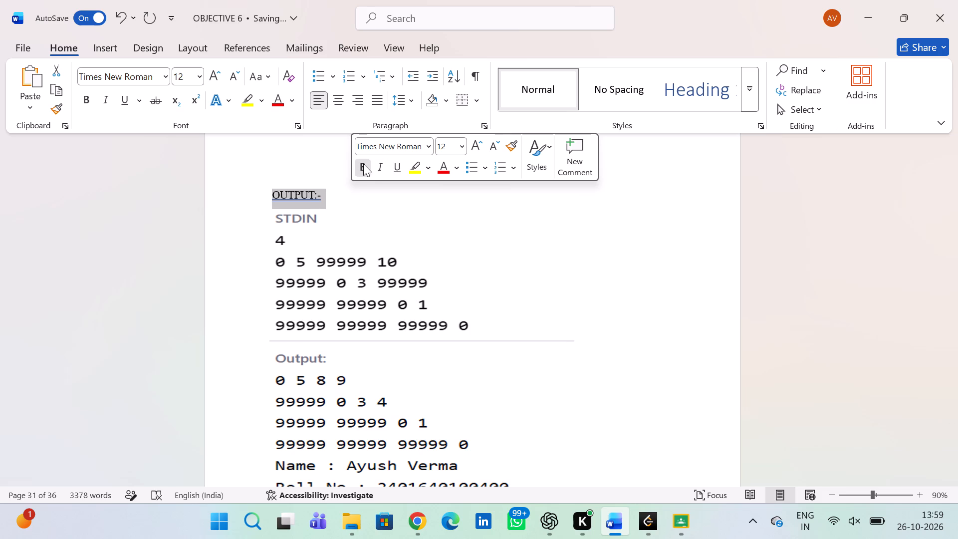
pyautogui.click(397, 171)
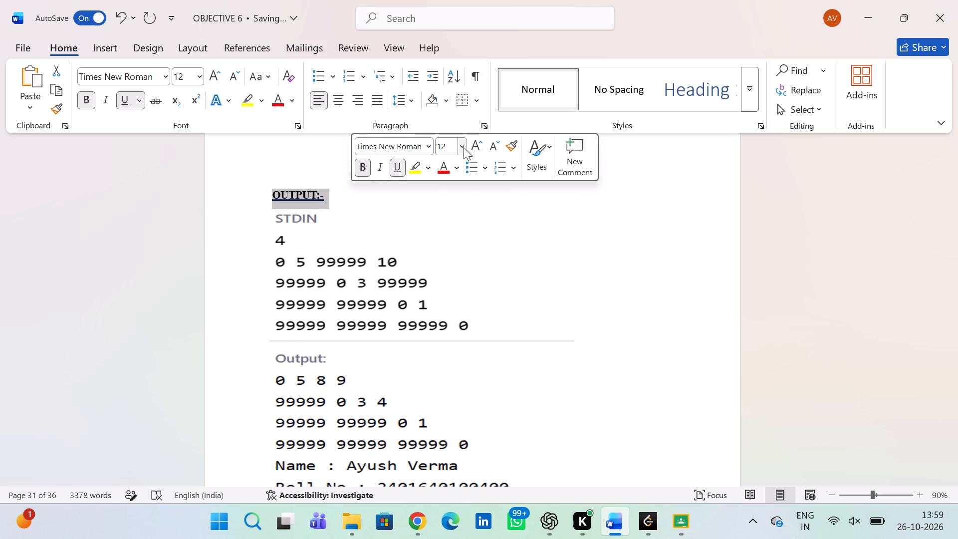
pyautogui.click(464, 147)
pyautogui.click(445, 259)
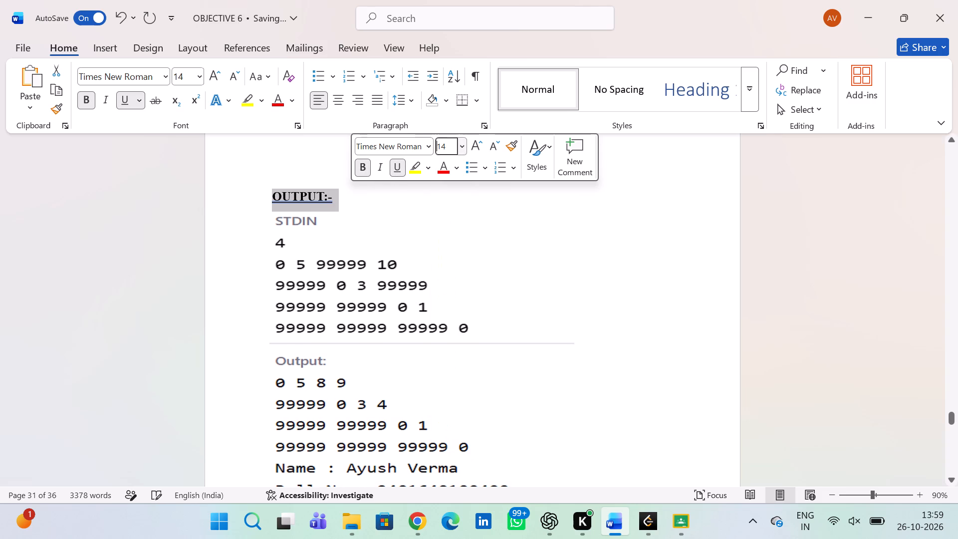
pyautogui.click(362, 200)
# Add the label "OUTPUT:-" between the OBJECTIVE 9.2 code and its STDIN picture, leaving a blank line after the closing brace.
pyautogui.scroll(-3, 362, 200)
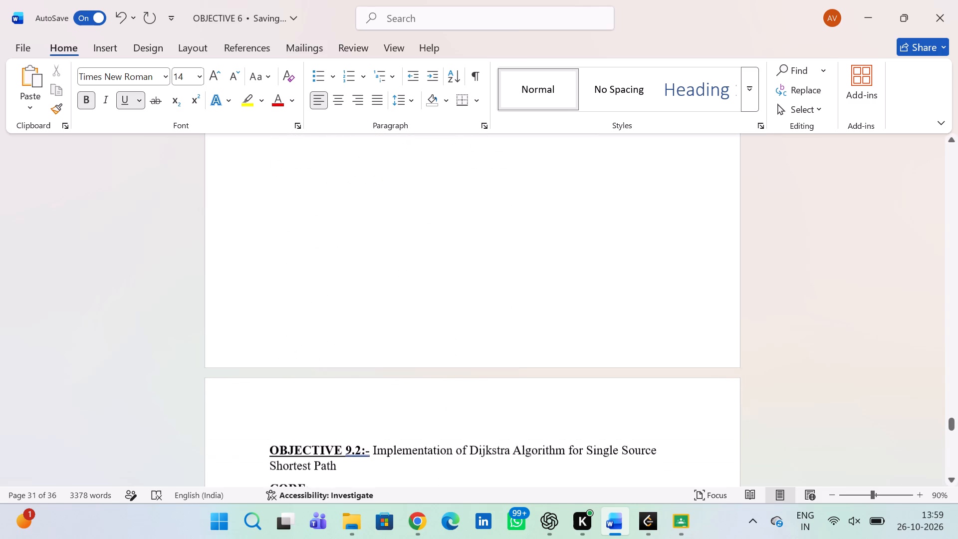
pyautogui.scroll(-5, 362, 200)
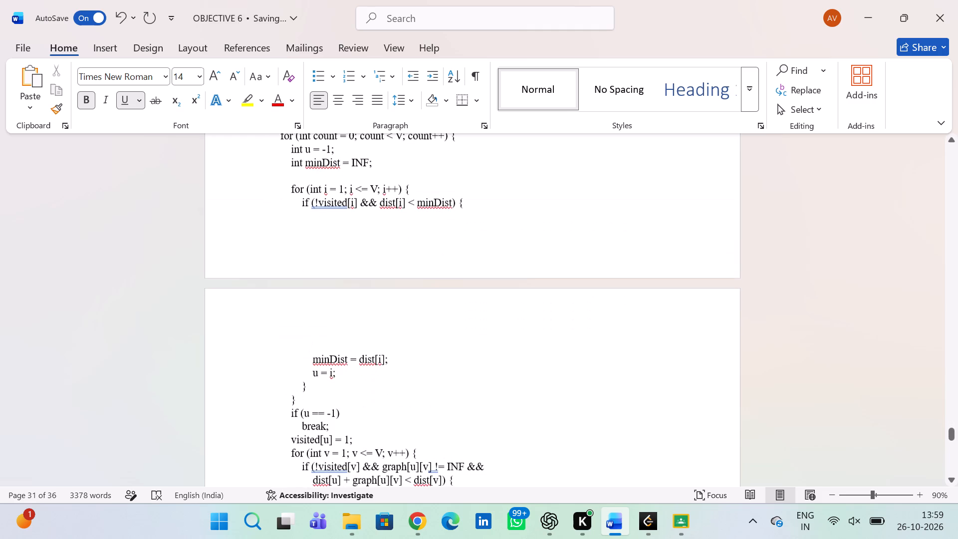
pyautogui.scroll(-2, 362, 200)
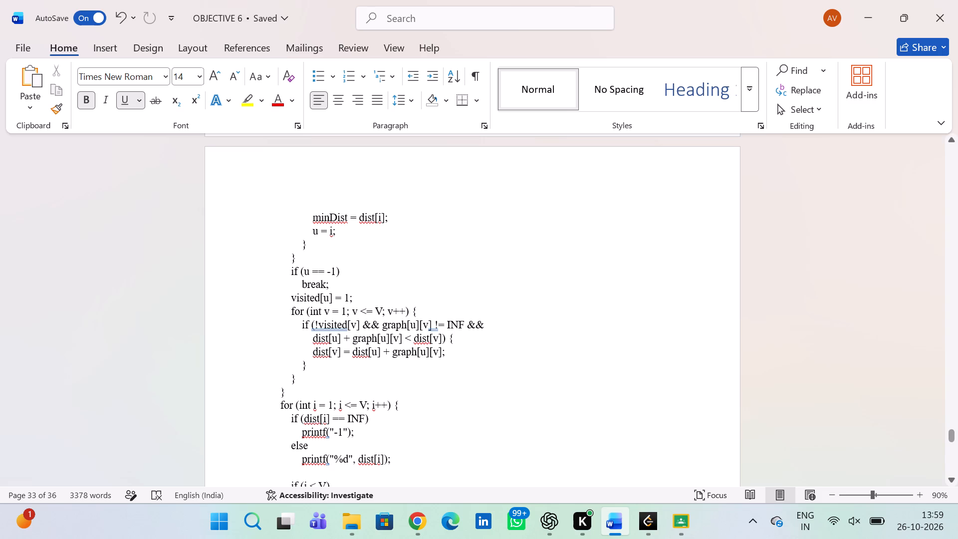
pyautogui.scroll(-1, 353, 233)
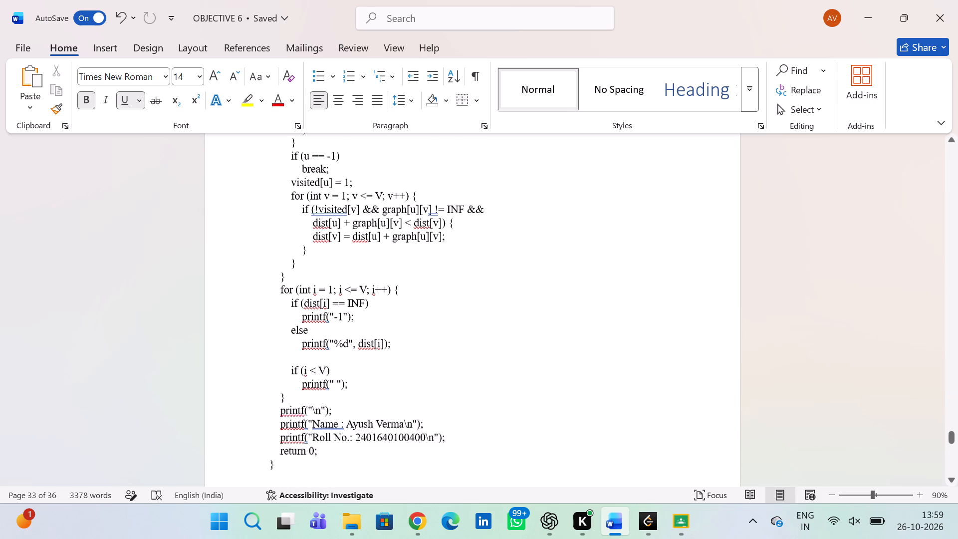
pyautogui.scroll(-1, 353, 233)
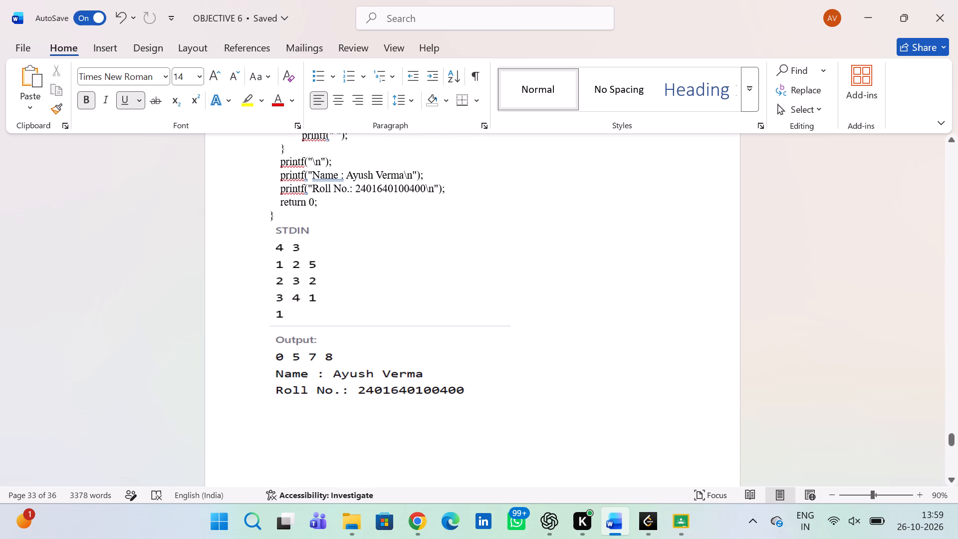
pyautogui.click(290, 215)
pyautogui.press('Return')
pyautogui.press('Return')
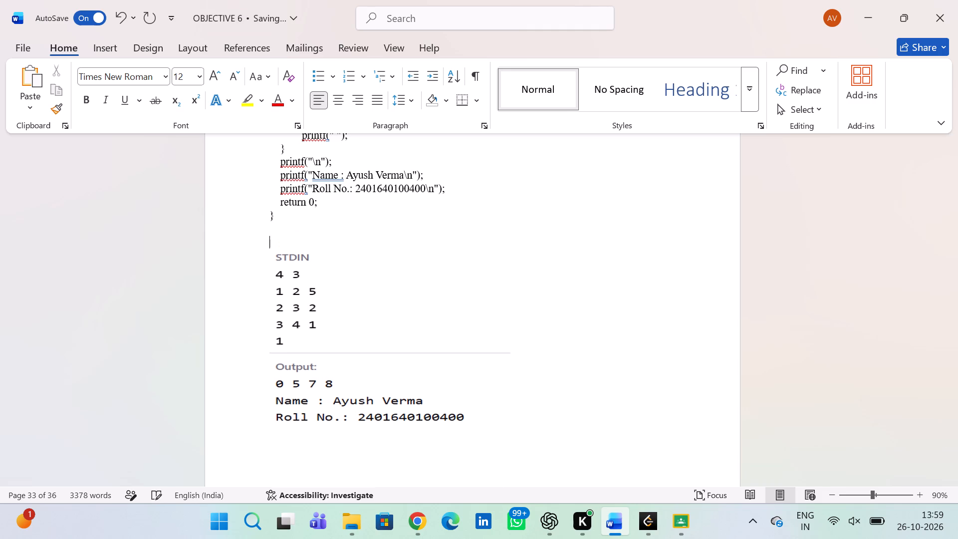
pyautogui.write('OU')
pyautogui.write('TPUT:-')
# Make the "OUTPUT:-" label under the OBJECTIVE 9.2 code bold and underlined at 14-point size.
pyautogui.moveTo(268, 240); pyautogui.dragTo(322, 243)
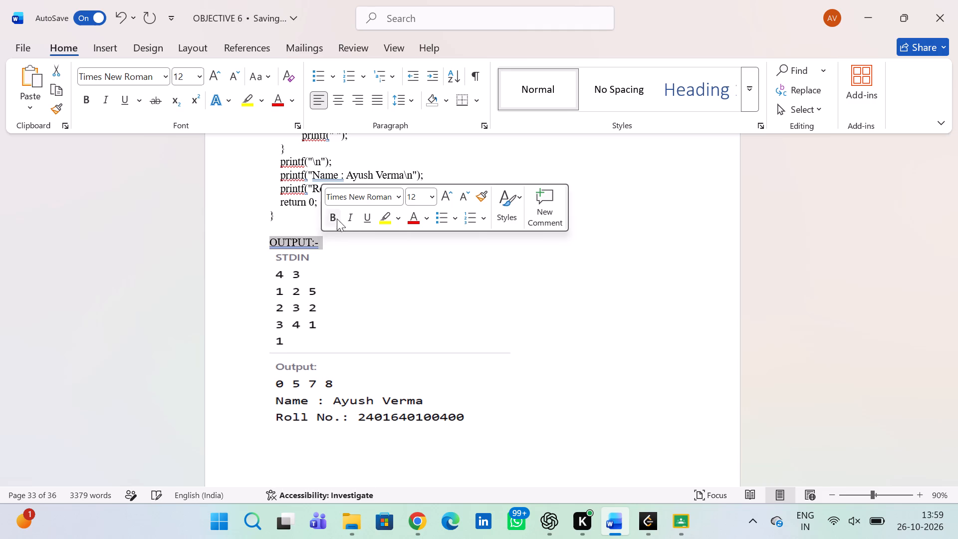
pyautogui.click(337, 219)
pyautogui.click(363, 221)
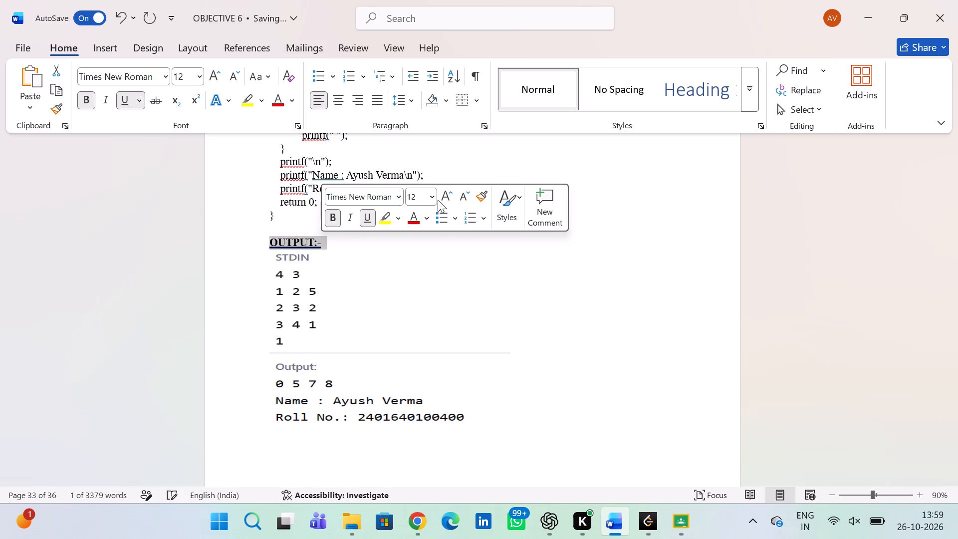
pyautogui.click(436, 197)
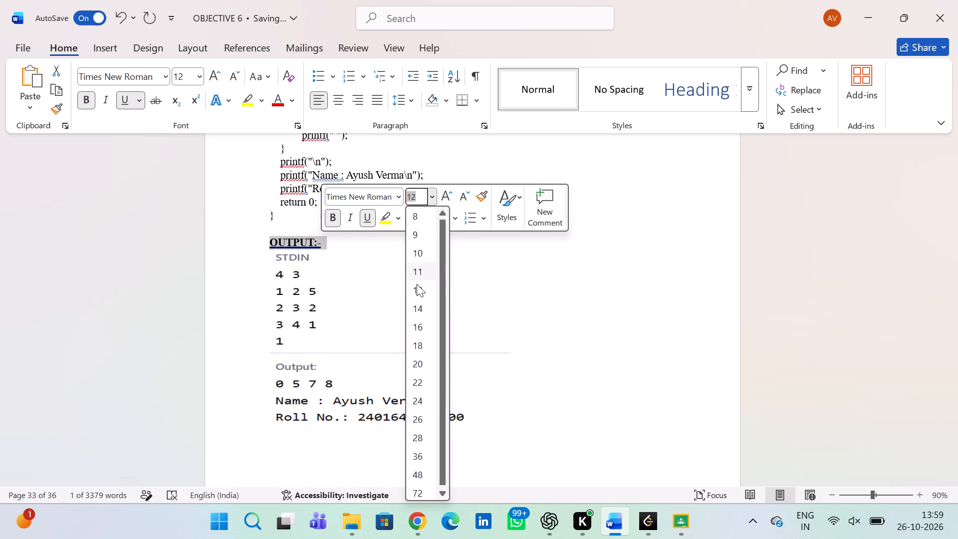
pyautogui.click(413, 303)
pyautogui.click(503, 269)
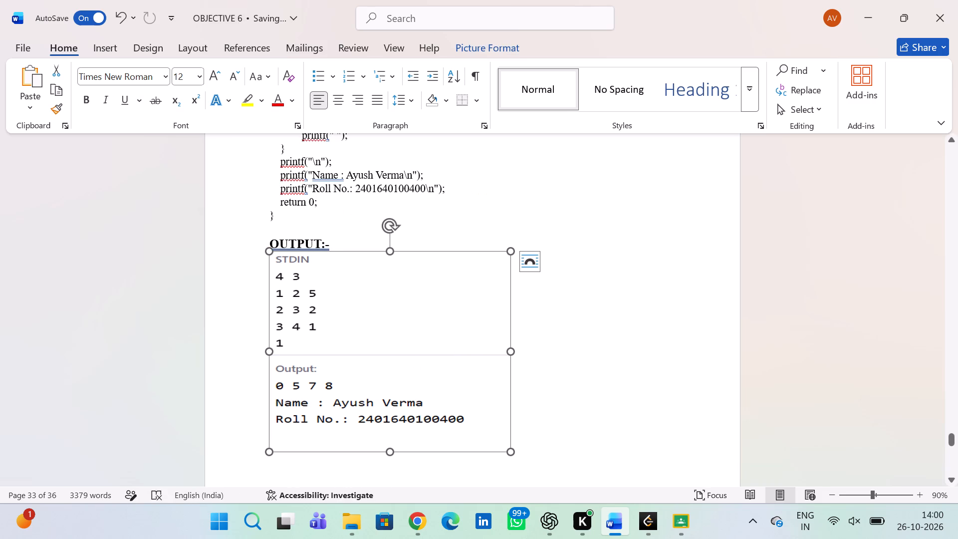
pyautogui.click(503, 269)
pyautogui.click(509, 205)
# Add the label "OUTPUT:-" on a new line between the OBJECTIVE 10.1 N-Queen code and its STDIN picture.
pyautogui.scroll(-1, 509, 205)
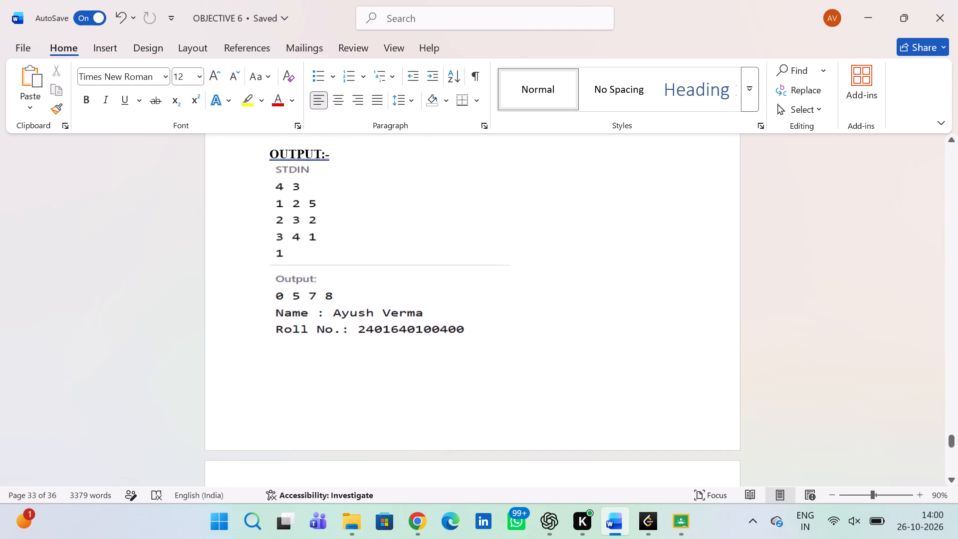
pyautogui.scroll(-1, 509, 205)
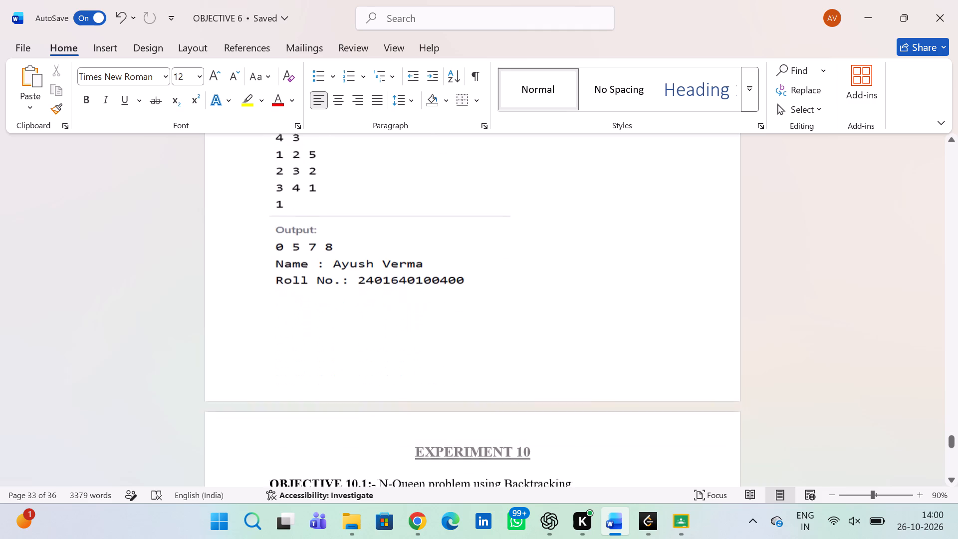
pyautogui.scroll(-5, 509, 205)
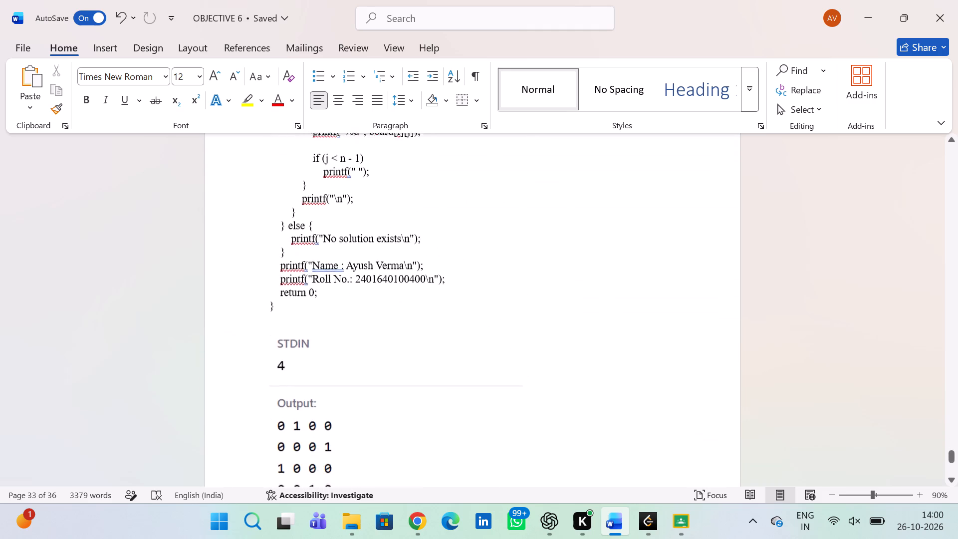
pyautogui.scroll(-1, 509, 205)
pyautogui.scroll(1, 470, 262)
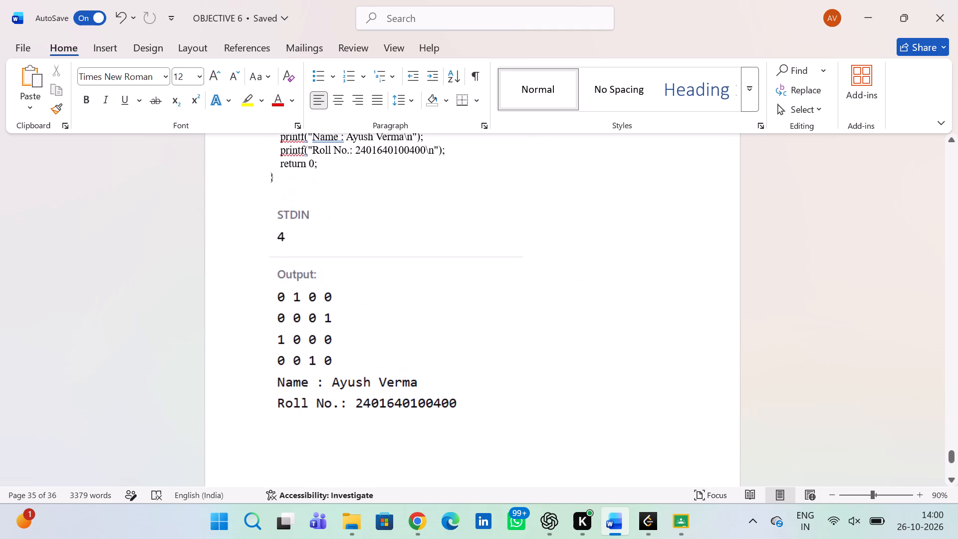
pyautogui.click(282, 198)
pyautogui.press('Return')
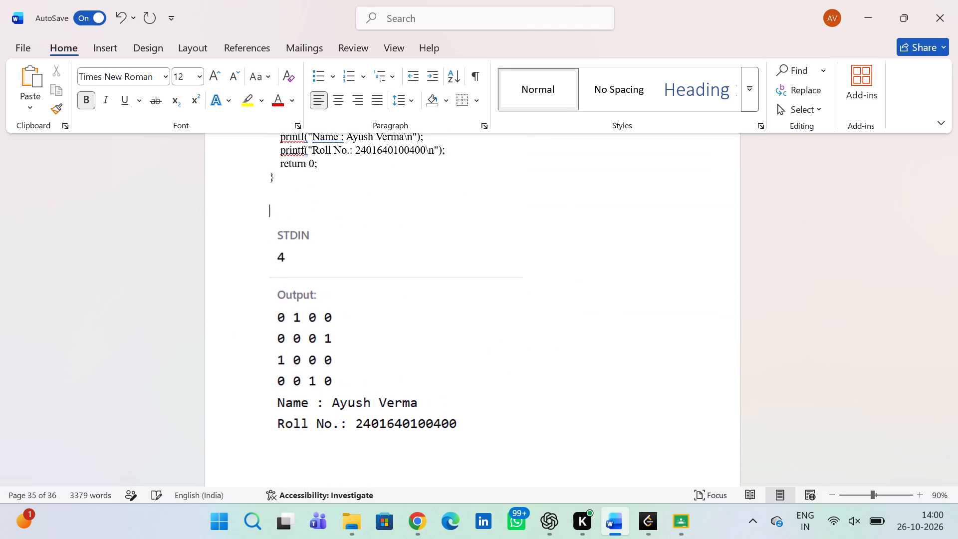
pyautogui.write('OUTPUT:-')
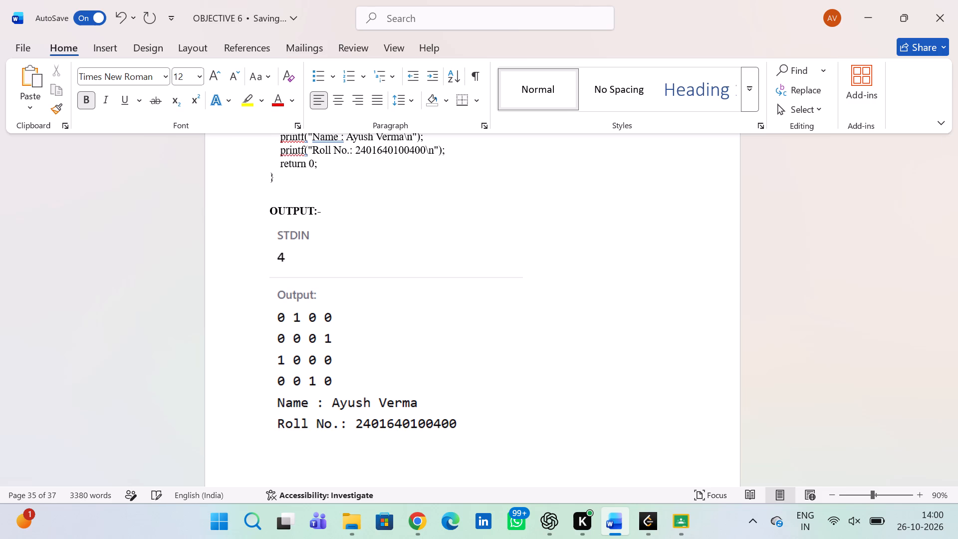
# Underline the bold "OUTPUT:-" label under the OBJECTIVE 10.1 code and set it to 14-point size.
pyautogui.moveTo(261, 207); pyautogui.dragTo(339, 213)
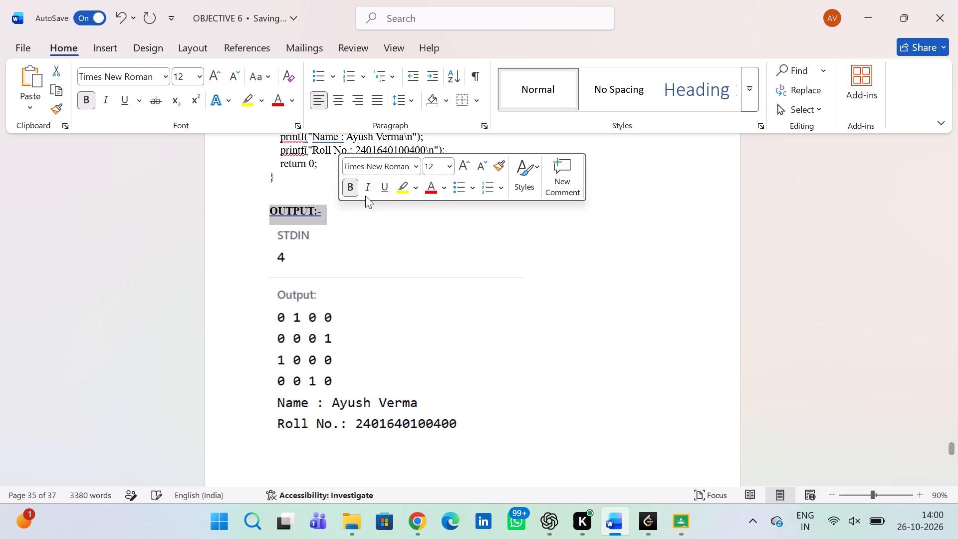
pyautogui.click(375, 192)
pyautogui.click(369, 189)
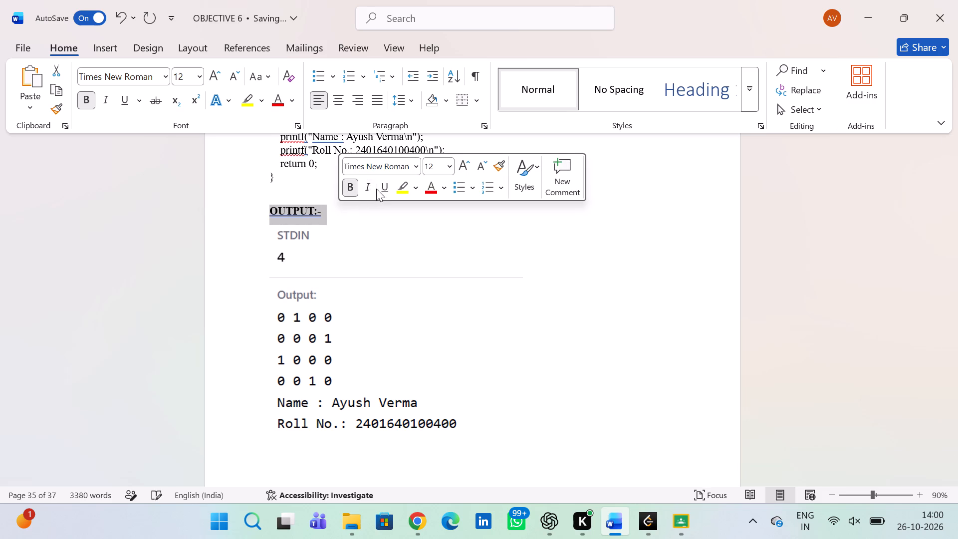
pyautogui.click(381, 188)
pyautogui.click(449, 171)
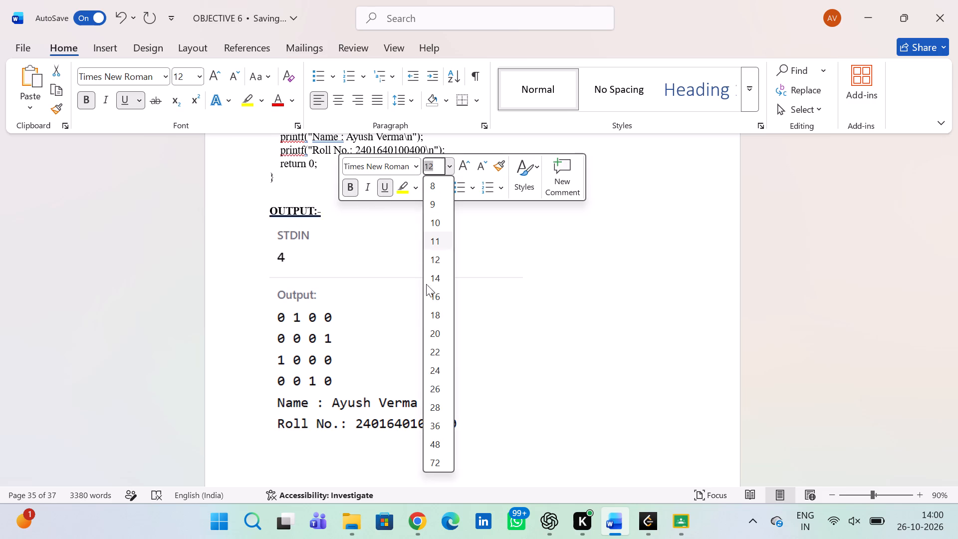
pyautogui.click(441, 280)
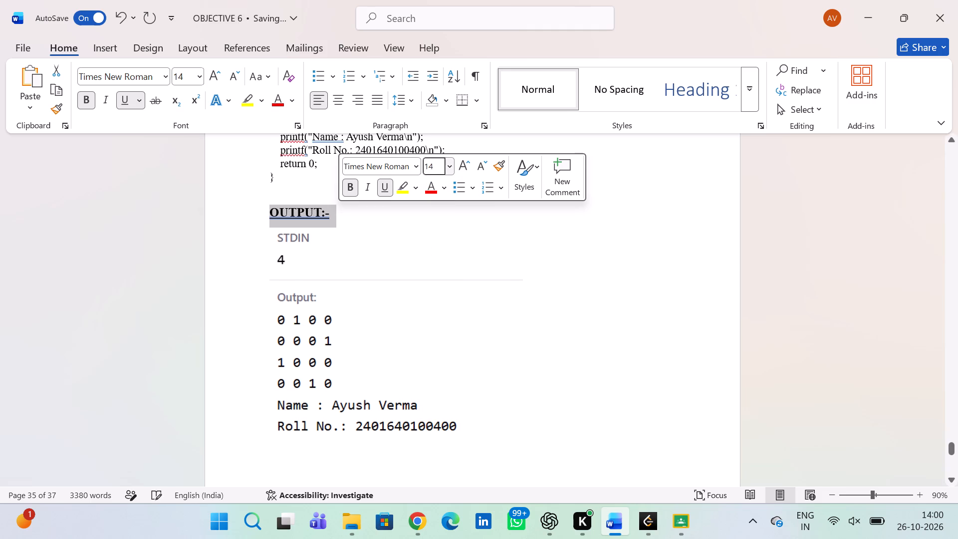
pyautogui.click(392, 464)
pyautogui.scroll(-3, 392, 464)
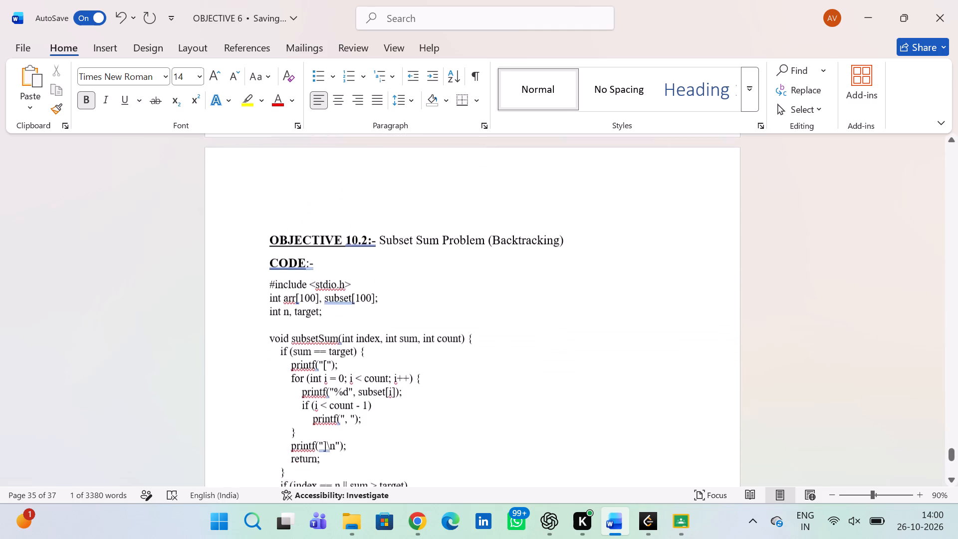
# Insert blank lines after the OBJECTIVE 10.2 Subset Sum code and add the label "OUTPUT:-" at the top of the STDIN picture's page.
pyautogui.scroll(-3, 392, 464)
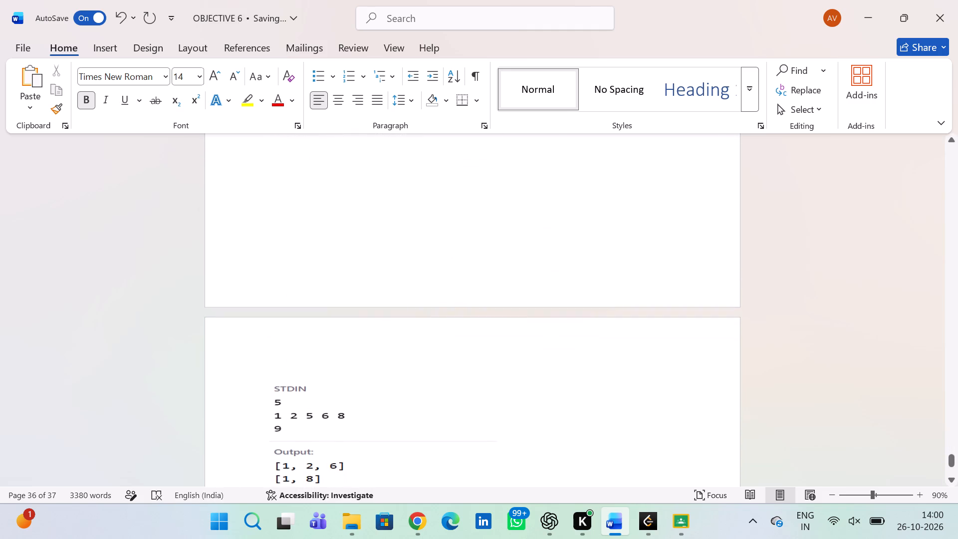
pyautogui.click(335, 401)
pyautogui.moveTo(335, 401); pyautogui.dragTo(254, 386)
pyautogui.click(391, 428)
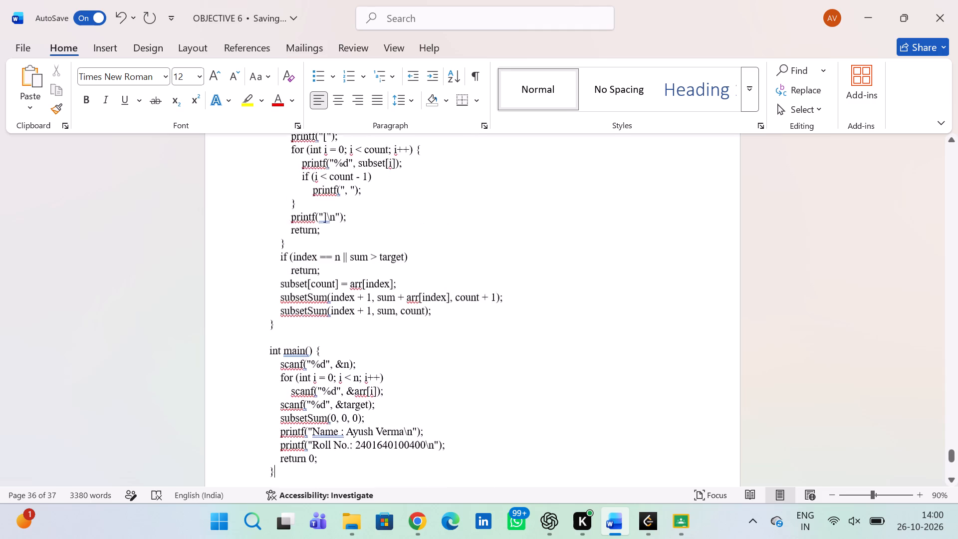
pyautogui.scroll(-1, 391, 428)
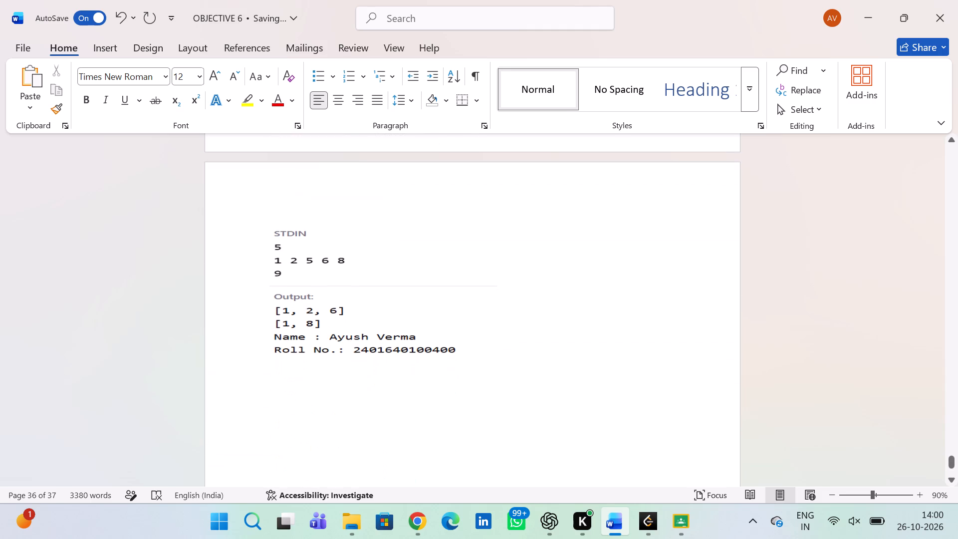
pyautogui.scroll(-4, 391, 428)
pyautogui.scroll(3, 391, 428)
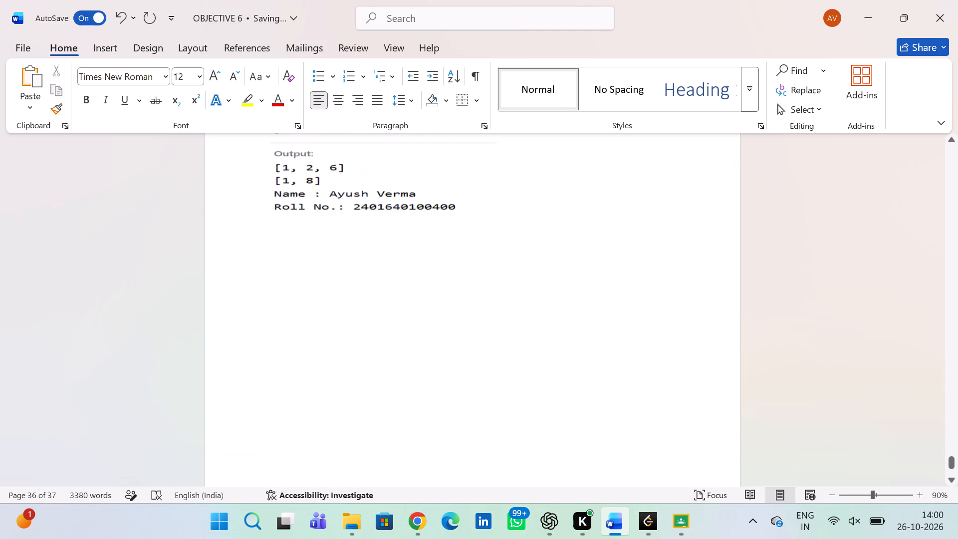
pyautogui.scroll(2, 391, 428)
pyautogui.scroll(-1, 391, 428)
pyautogui.click(284, 366)
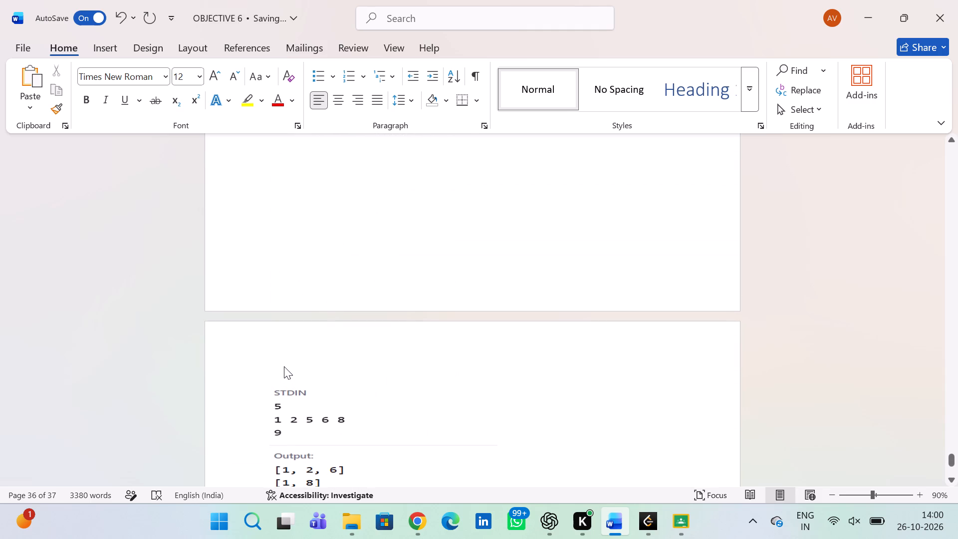
pyautogui.click(279, 385)
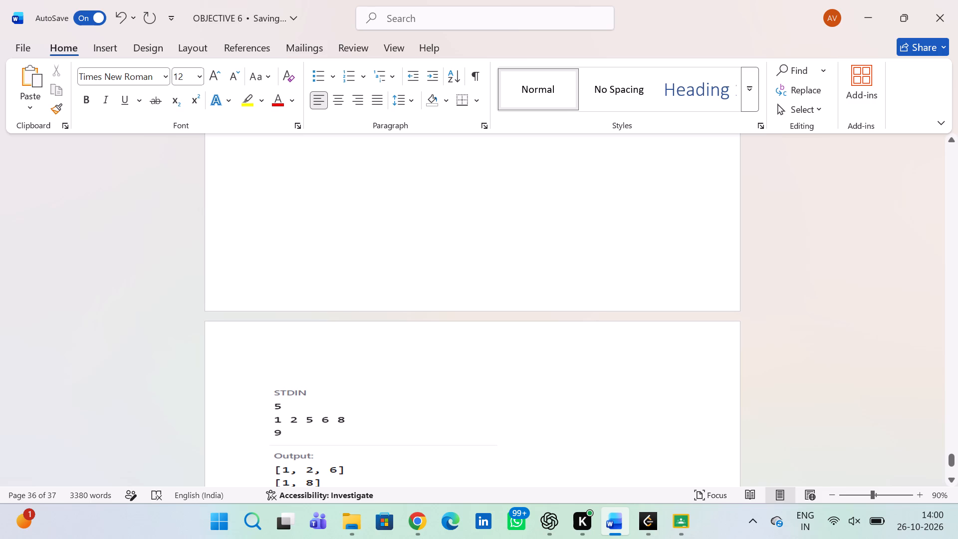
pyautogui.click(277, 377)
pyautogui.click(321, 193)
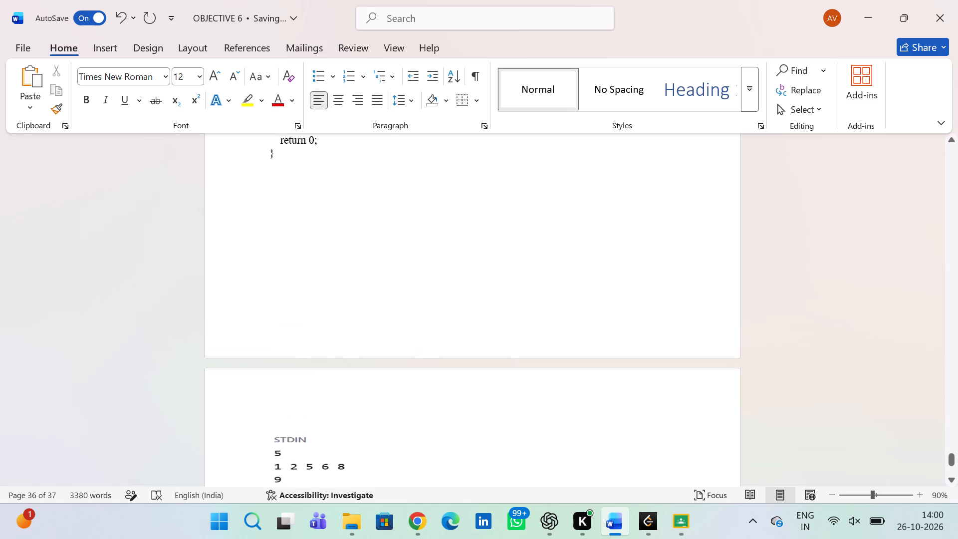
pyautogui.press('Return')
pyautogui.press('Return')
pyautogui.press('Return')
pyautogui.press('Return')
pyautogui.press('Return')
pyautogui.press('Return')
pyautogui.press('Return')
pyautogui.press('Return')
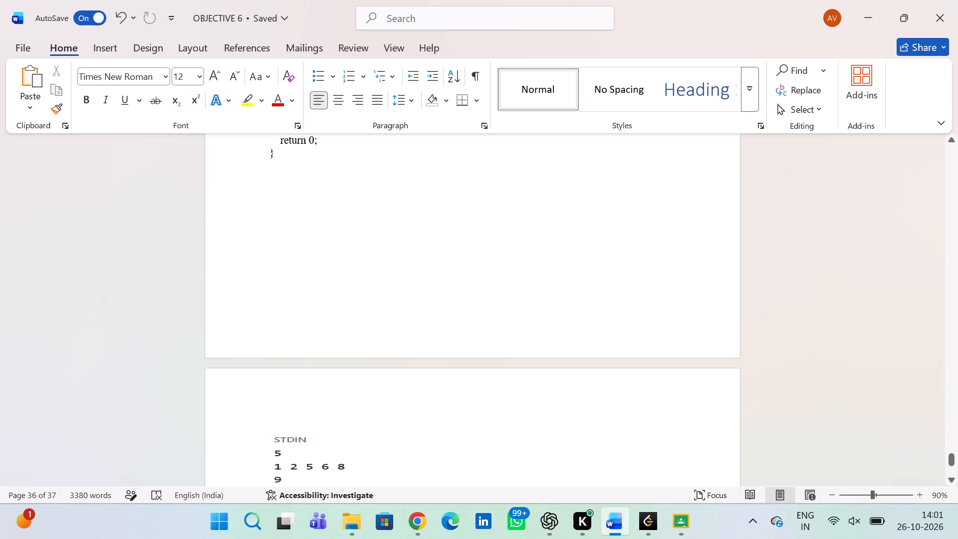
pyautogui.press('Return')
pyautogui.press('Return')
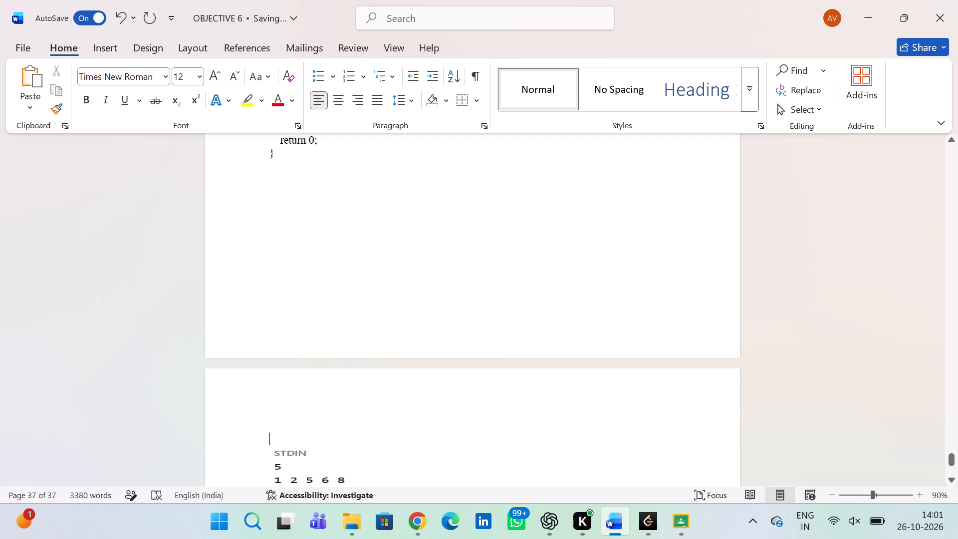
pyautogui.write('OU')
pyautogui.write('TPUT:-')
# Make the OBJECTIVE 10.2 "OUTPUT:-" label bold, underlined and 14-point, and add a blank line between it and the picture.
pyautogui.moveTo(264, 438); pyautogui.dragTo(329, 428)
pyautogui.click(342, 400)
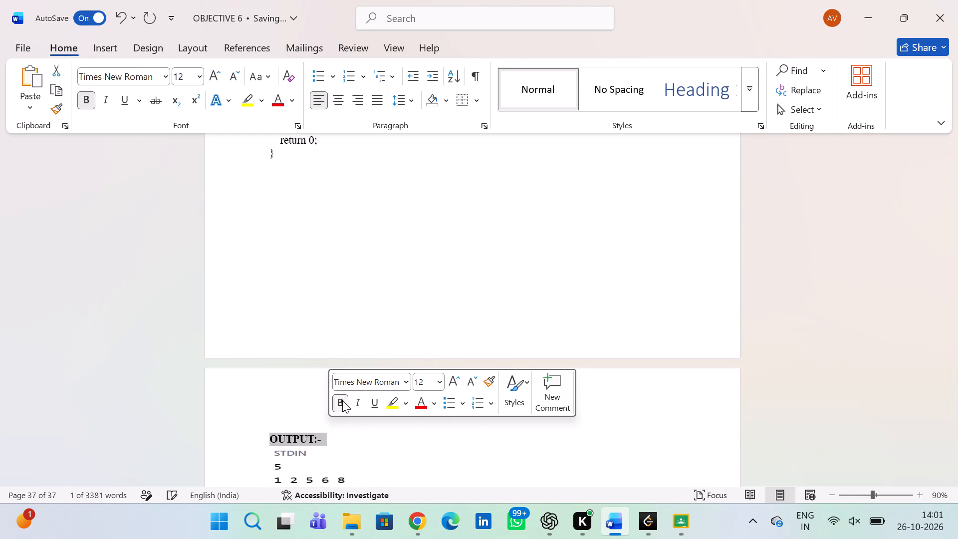
pyautogui.click(374, 404)
pyautogui.click(442, 384)
pyautogui.click(428, 177)
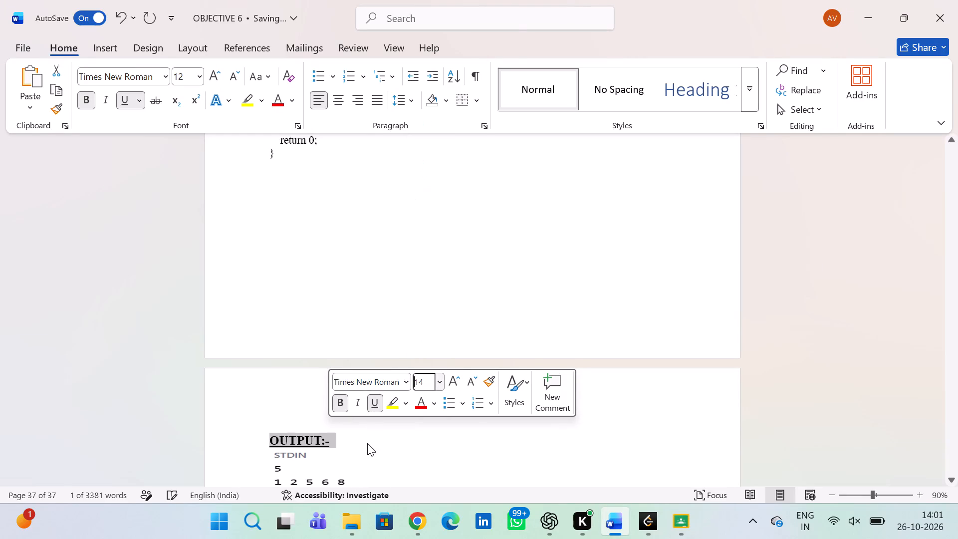
pyautogui.click(345, 437)
pyautogui.press('Return')
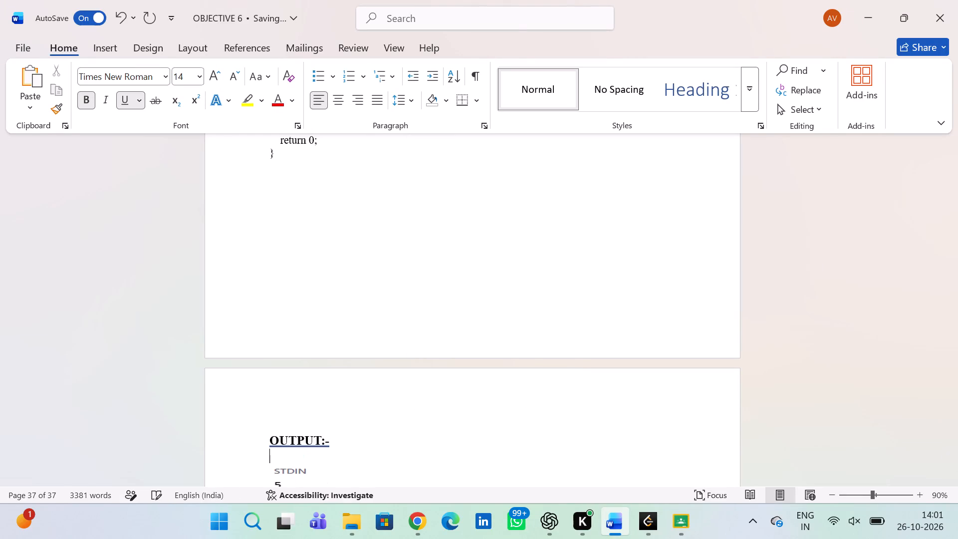
# Resize the OBJECTIVE 10.2 output picture so it is narrower but keeps about the same height.
pyautogui.scroll(-3, 481, 459)
pyautogui.scroll(7, 481, 459)
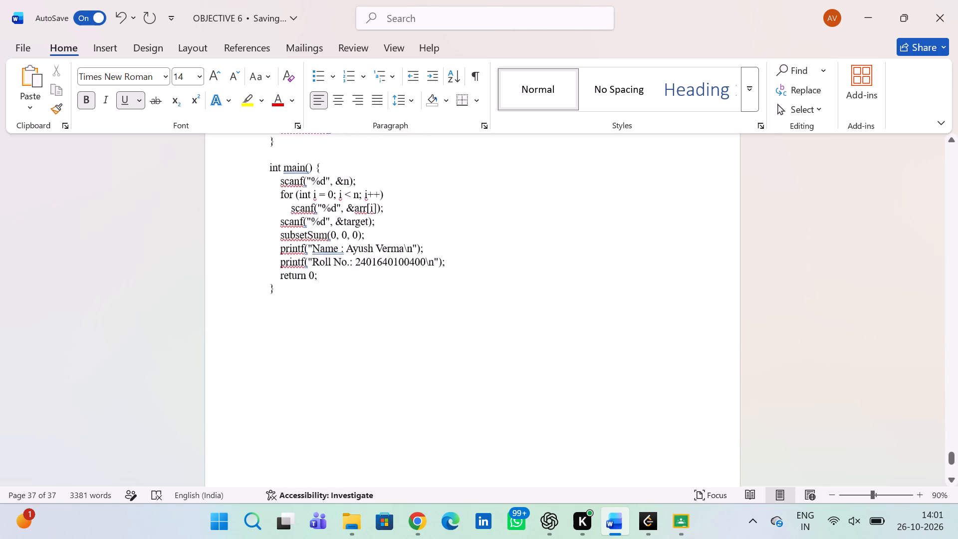
pyautogui.scroll(2, 481, 459)
pyautogui.scroll(-2, 481, 459)
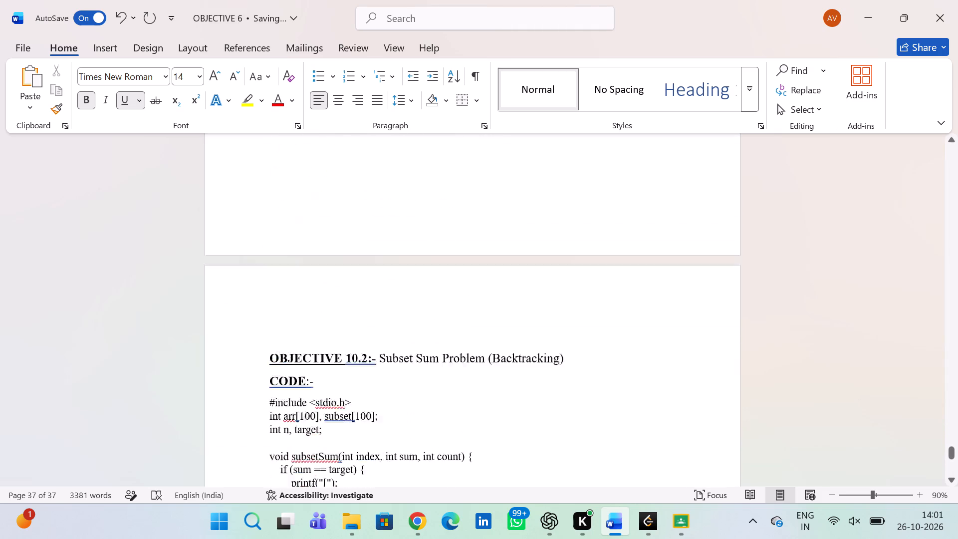
pyautogui.scroll(-2, 481, 459)
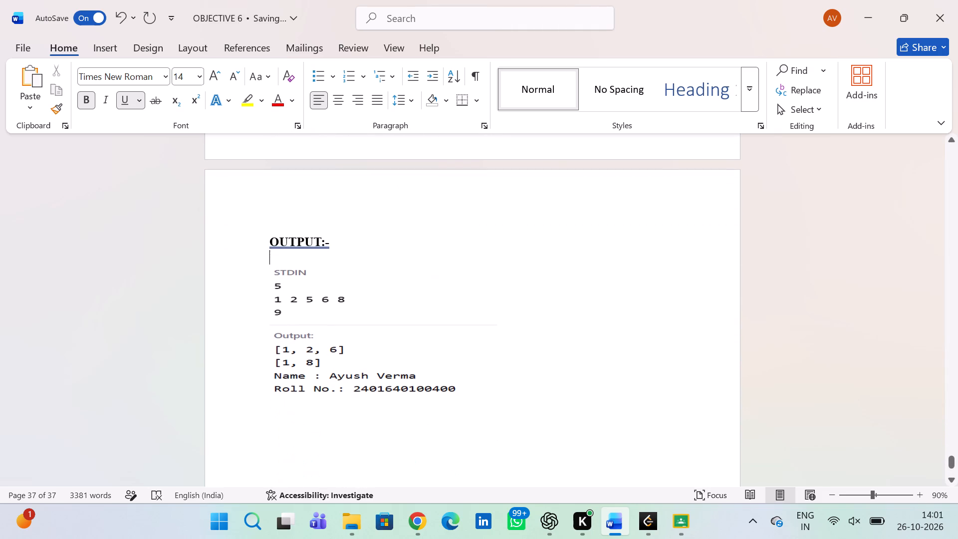
pyautogui.click(362, 361)
pyautogui.moveTo(496, 407); pyautogui.dragTo(463, 383)
pyautogui.moveTo(367, 389); pyautogui.dragTo(363, 373)
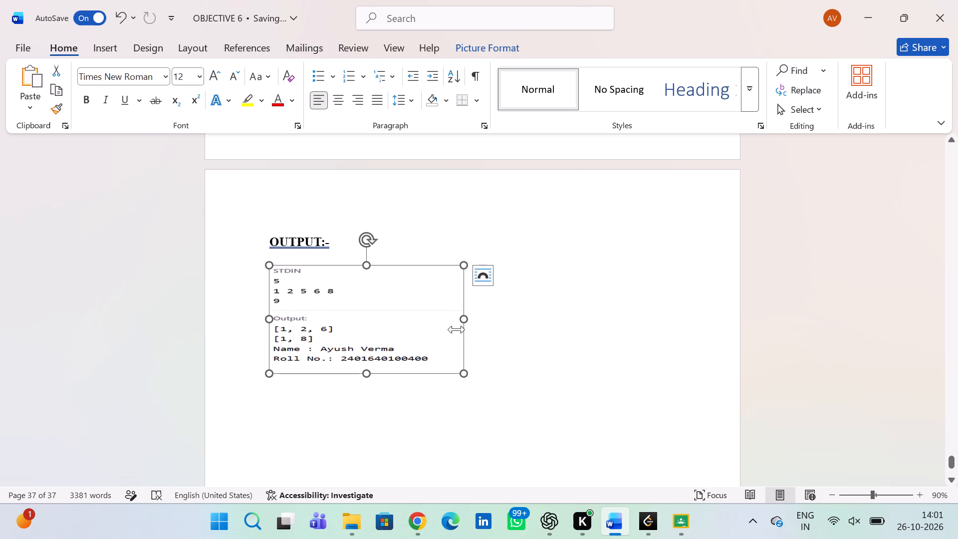
pyautogui.moveTo(366, 373); pyautogui.dragTo(373, 397)
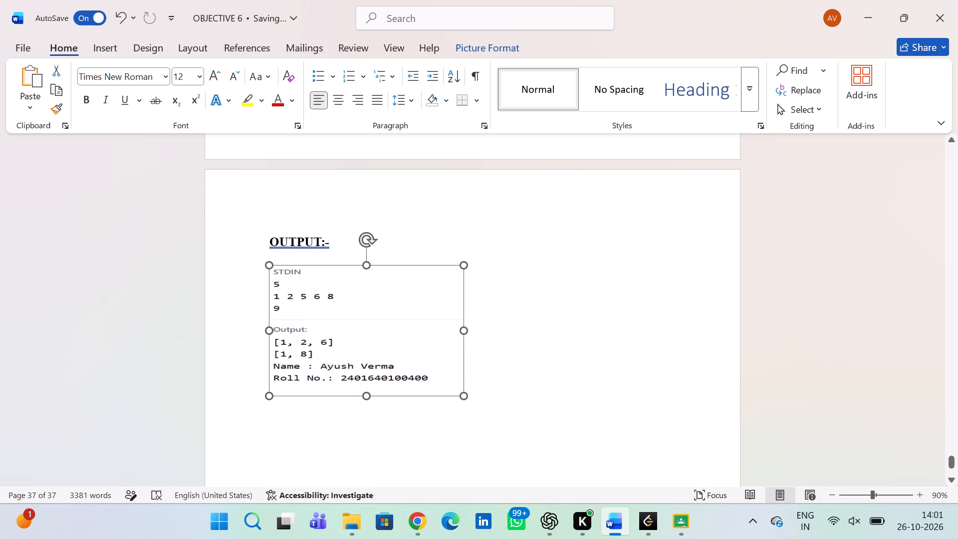
pyautogui.moveTo(373, 397); pyautogui.dragTo(366, 407)
pyautogui.click(531, 323)
# Review the code and "OUTPUT:-" labels from OBJECTIVE 10.2 back to the minimum spanning tree code that prints MST Weight and Edges.
pyautogui.scroll(2, 531, 323)
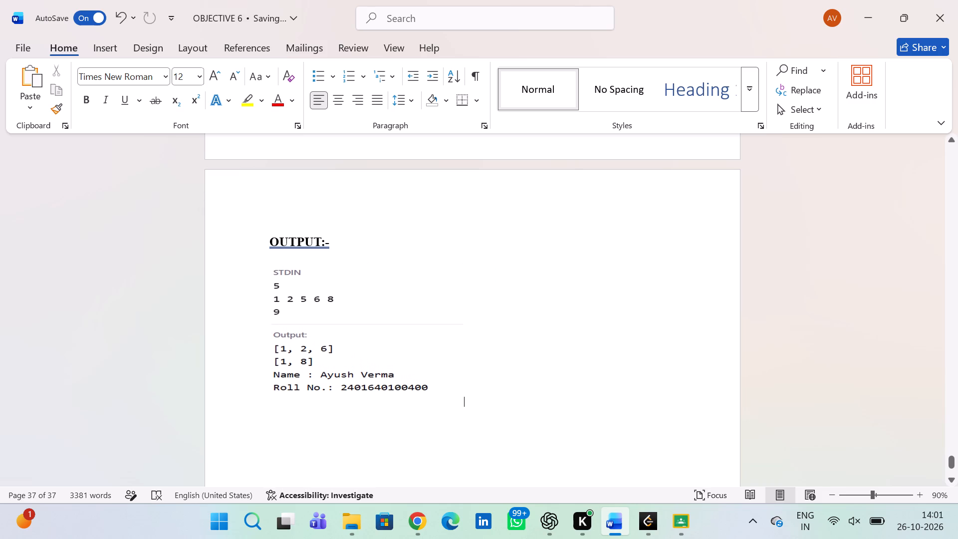
pyautogui.scroll(5, 531, 323)
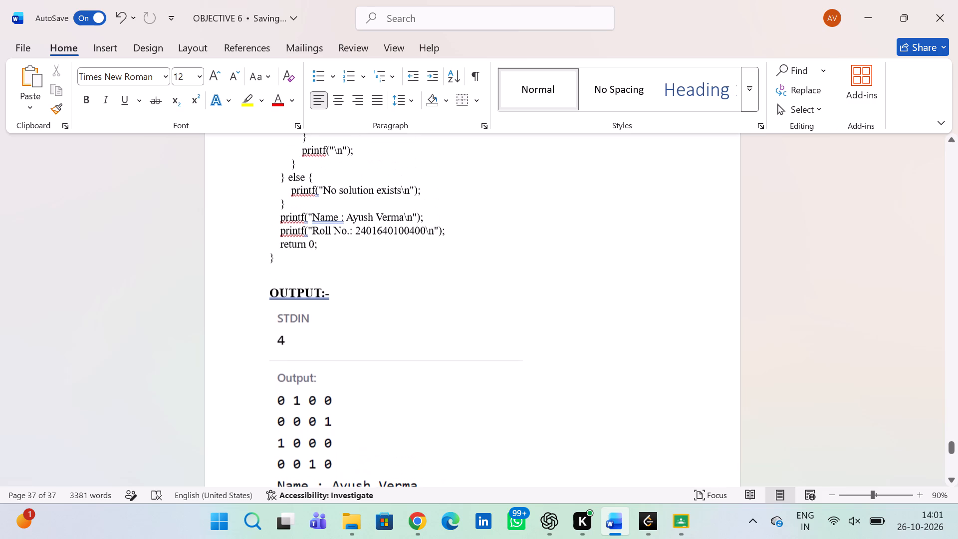
pyautogui.scroll(6, 531, 323)
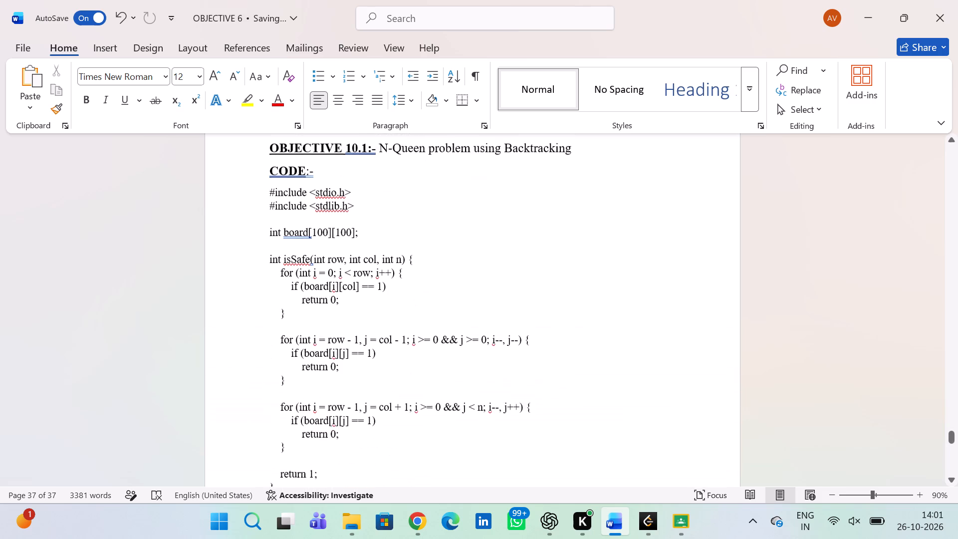
pyautogui.scroll(3, 531, 323)
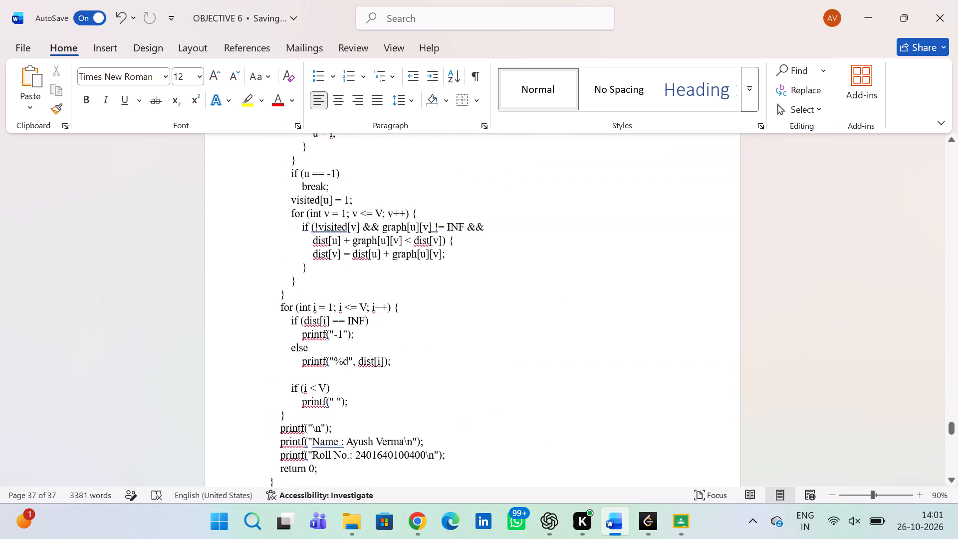
pyautogui.scroll(5, 531, 323)
pyautogui.scroll(-1, 531, 323)
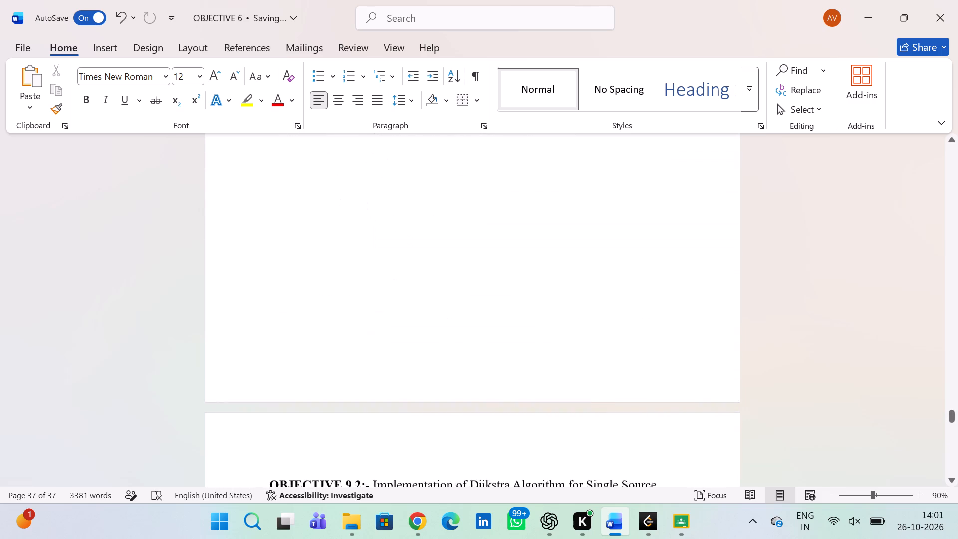
pyautogui.scroll(-1, 531, 323)
pyautogui.scroll(1, 531, 323)
pyautogui.scroll(-1, 531, 323)
pyautogui.scroll(2, 531, 323)
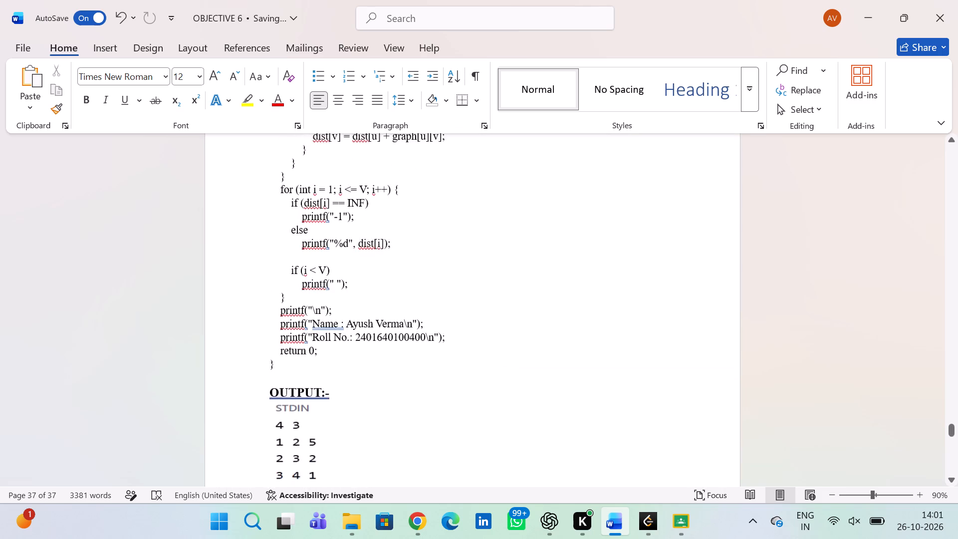
pyautogui.scroll(6, 531, 323)
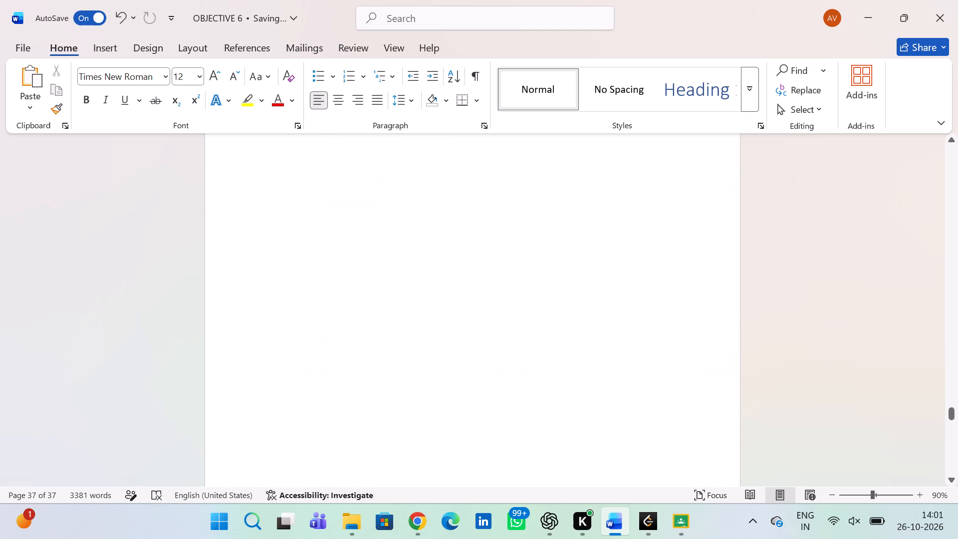
pyautogui.scroll(6, 531, 323)
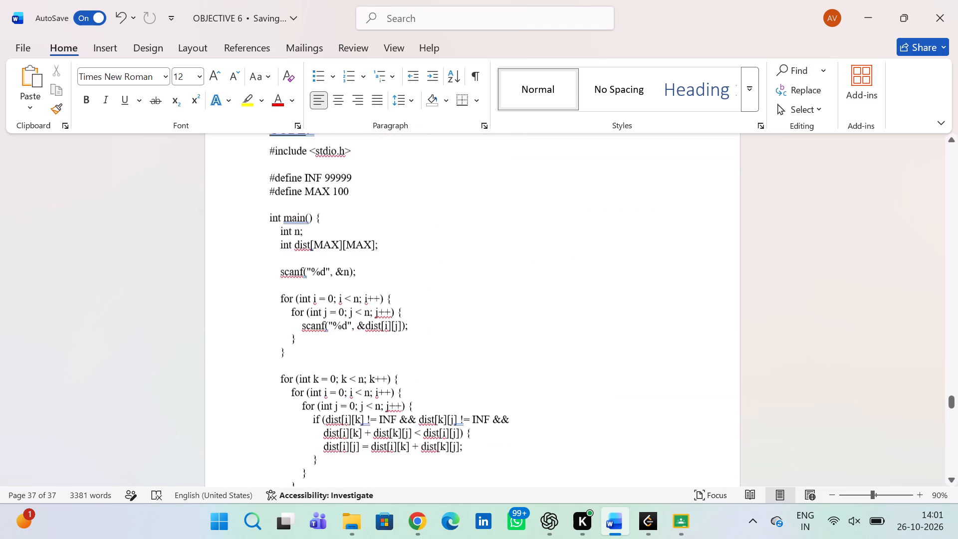
pyautogui.scroll(6, 531, 323)
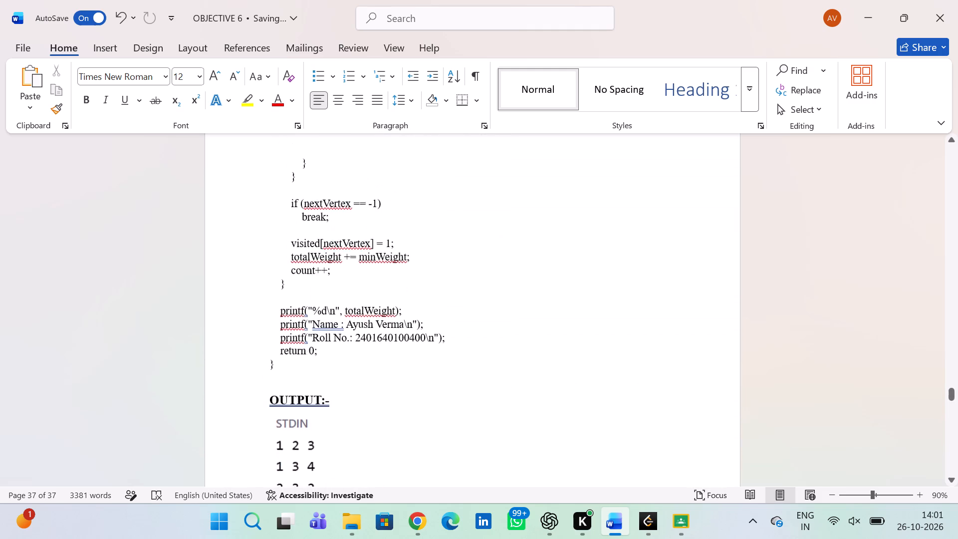
pyautogui.scroll(5, 531, 323)
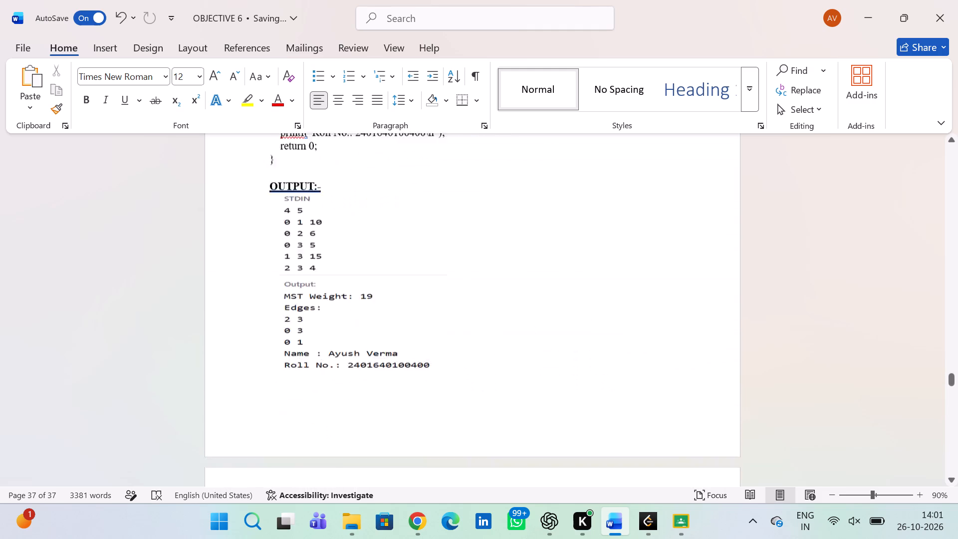
pyautogui.scroll(2, 531, 323)
# Set the "OUTPUT:-" label below the code that prints MST Weight and Edges to 14-point size.
pyautogui.scroll(-2, 531, 323)
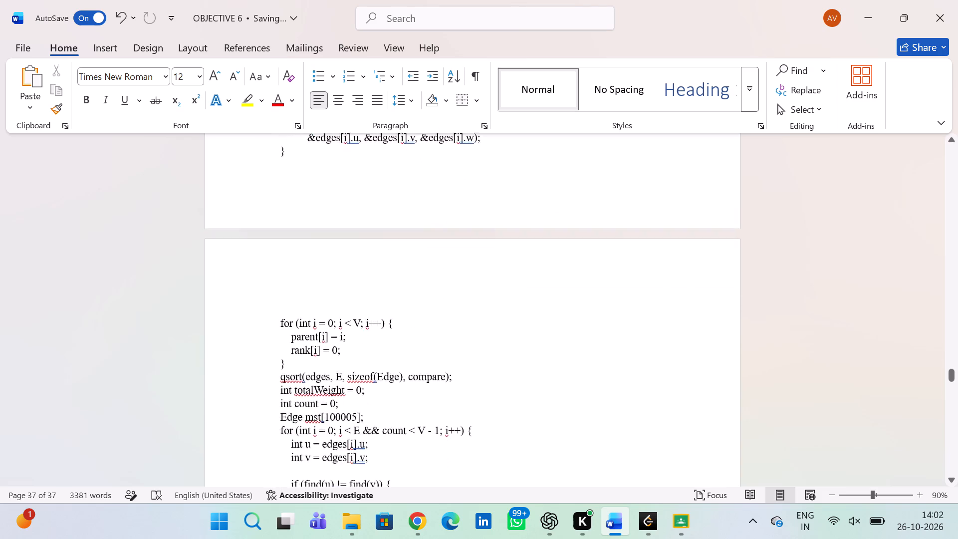
pyautogui.scroll(-3, 531, 323)
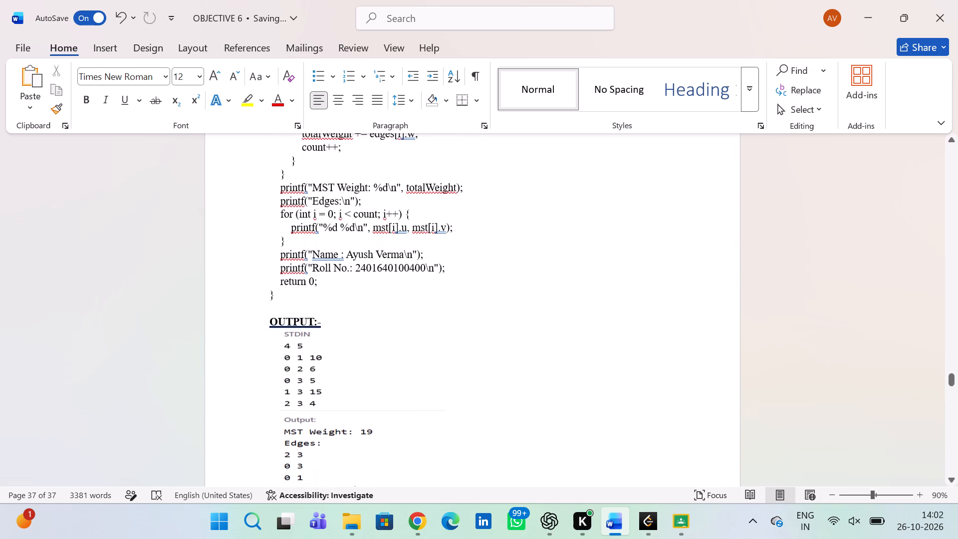
pyautogui.click(322, 317)
pyautogui.moveTo(322, 317); pyautogui.dragTo(272, 316)
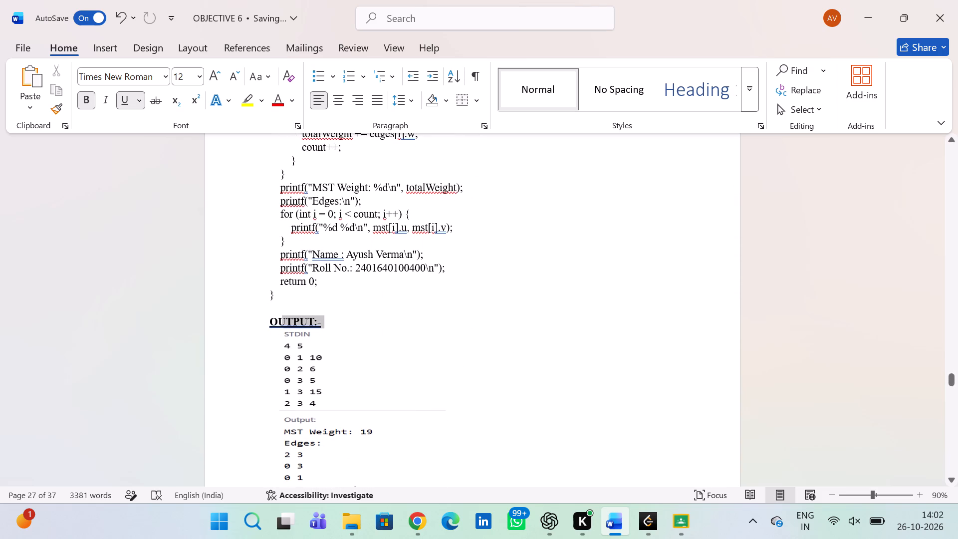
pyautogui.moveTo(272, 316); pyautogui.dragTo(267, 316)
pyautogui.click(373, 272)
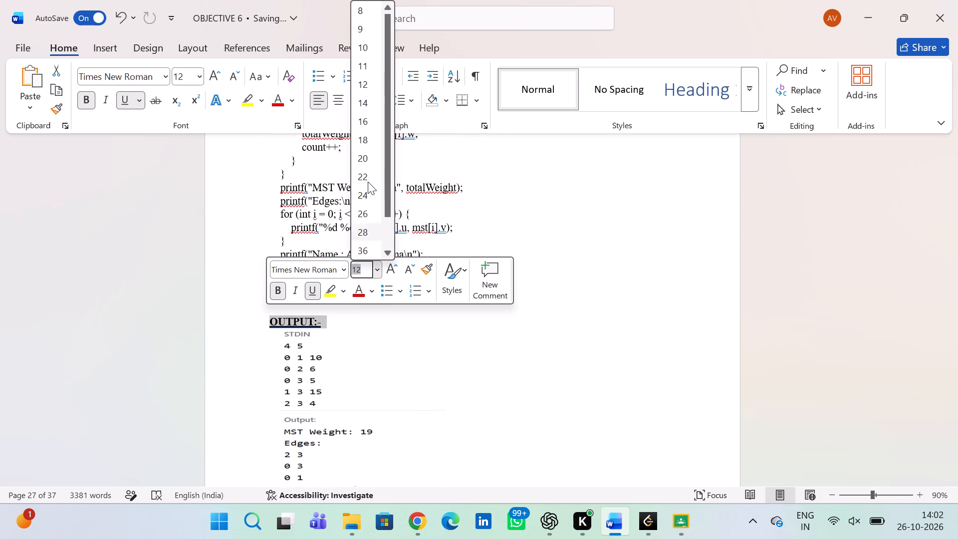
pyautogui.click(361, 108)
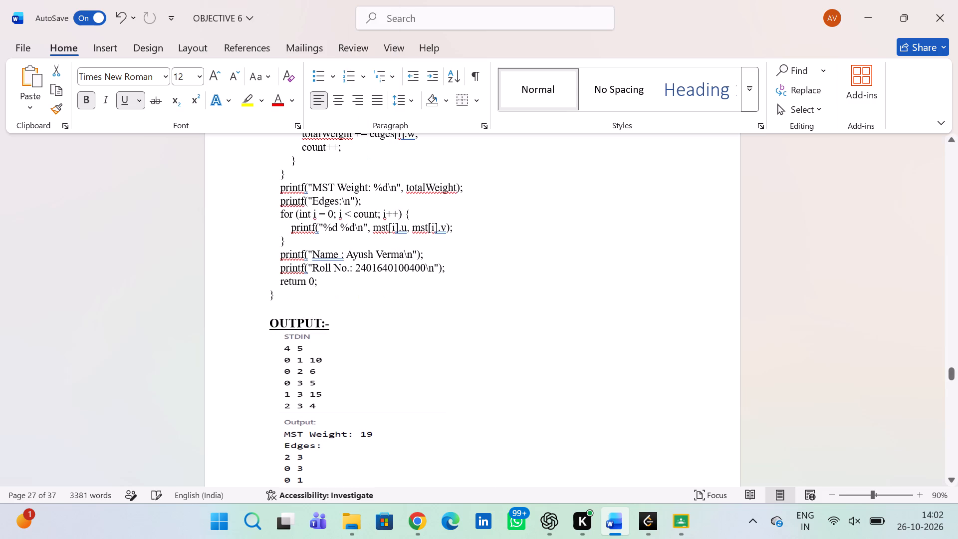
pyautogui.click(352, 324)
pyautogui.scroll(1, 352, 324)
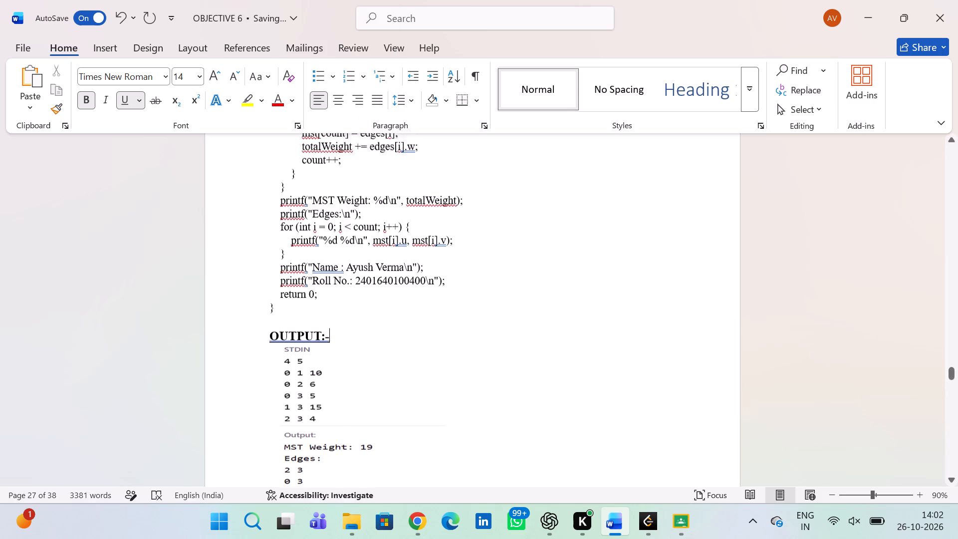
# Set the "OUTPUT:-" label above the output picture with the inputs stone and longest to 14-point size.
pyautogui.scroll(5, 352, 324)
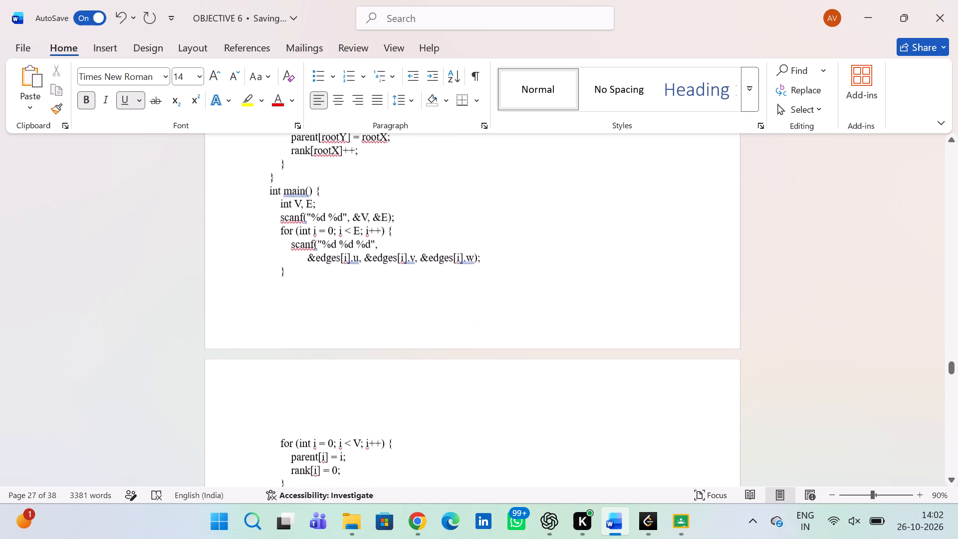
pyautogui.scroll(5, 352, 324)
pyautogui.scroll(-2, 352, 324)
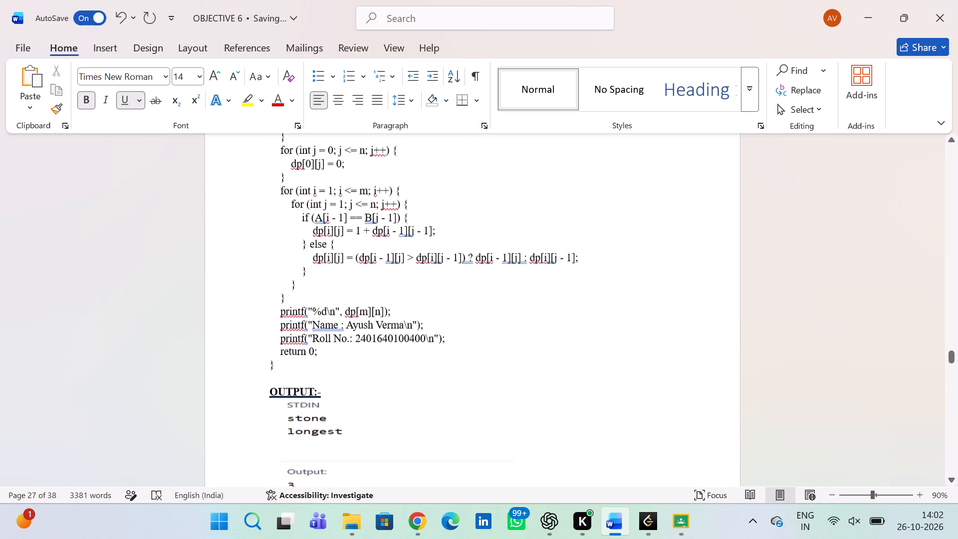
pyautogui.scroll(-3, 352, 324)
pyautogui.scroll(3, 352, 324)
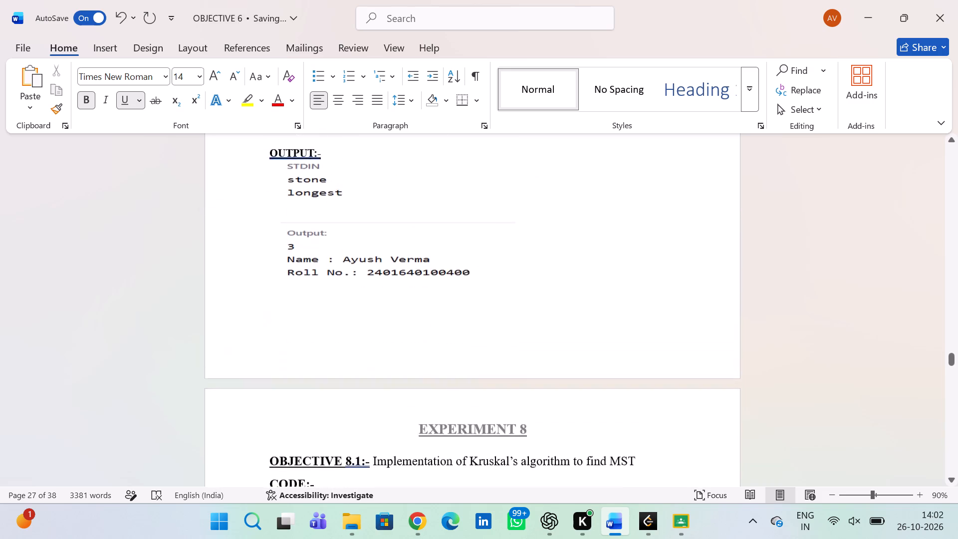
pyautogui.scroll(2, 352, 324)
pyautogui.scroll(-1, 352, 324)
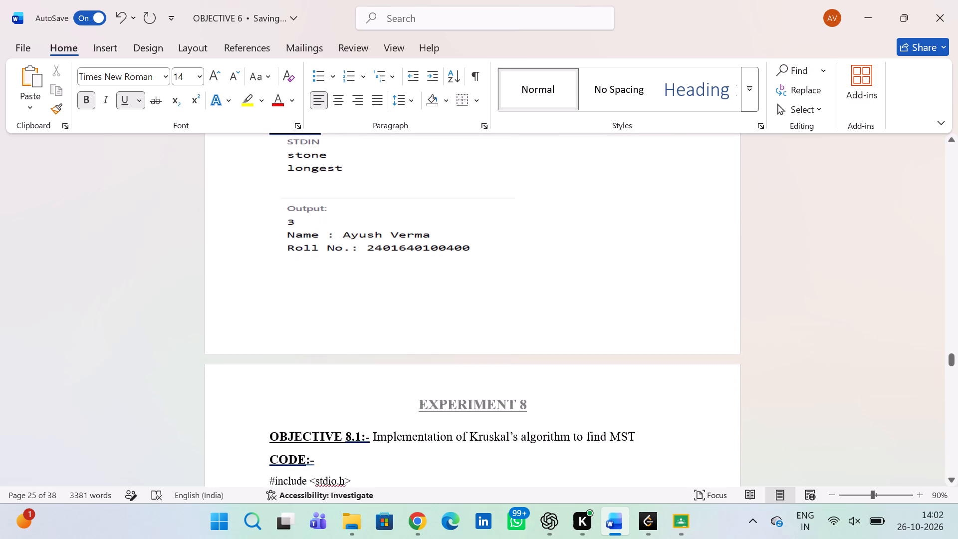
pyautogui.scroll(1, 340, 291)
pyautogui.click(326, 222)
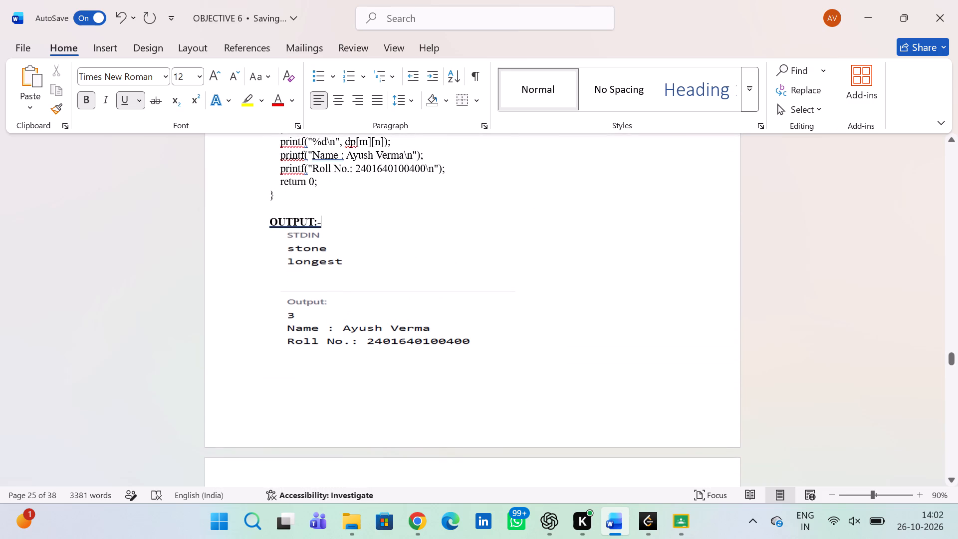
pyautogui.moveTo(326, 222); pyautogui.dragTo(277, 222)
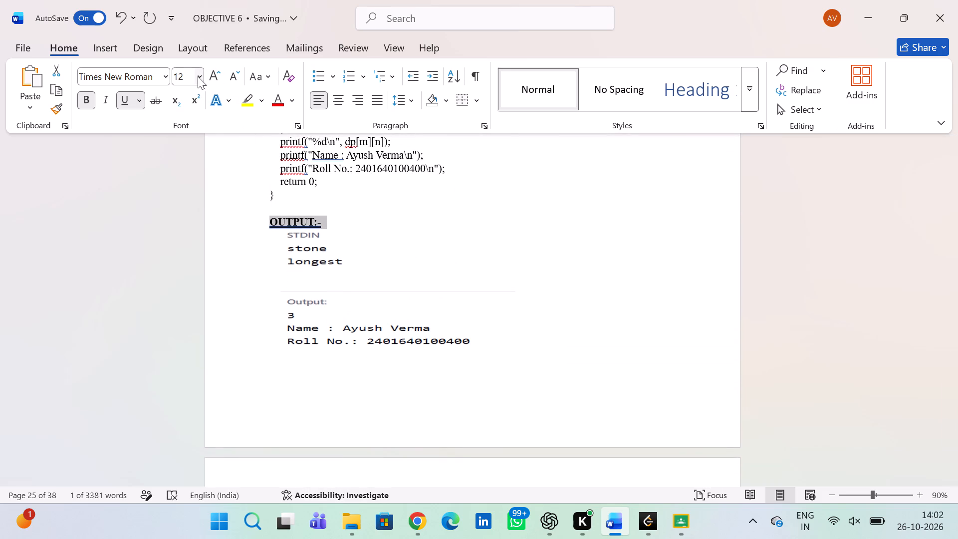
pyautogui.click(198, 76)
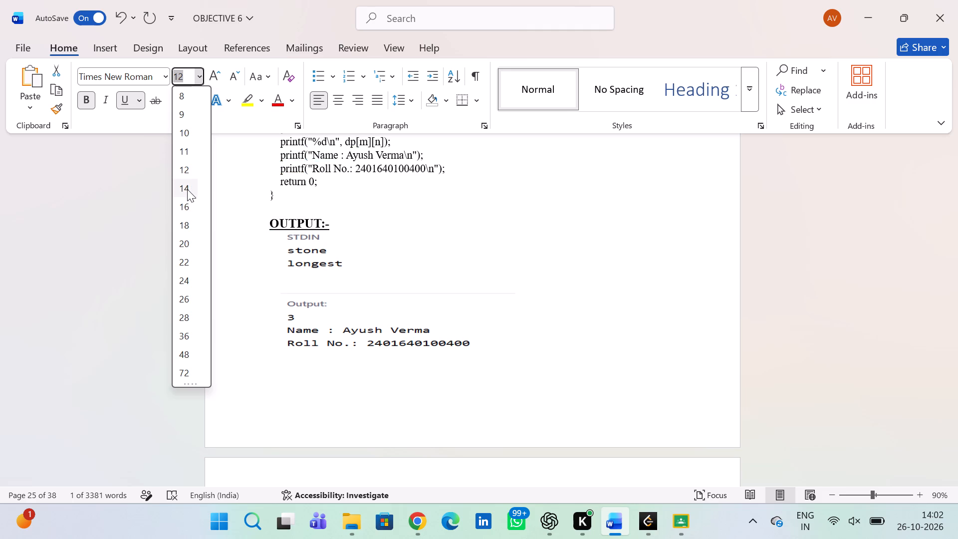
pyautogui.click(187, 189)
pyautogui.click(361, 207)
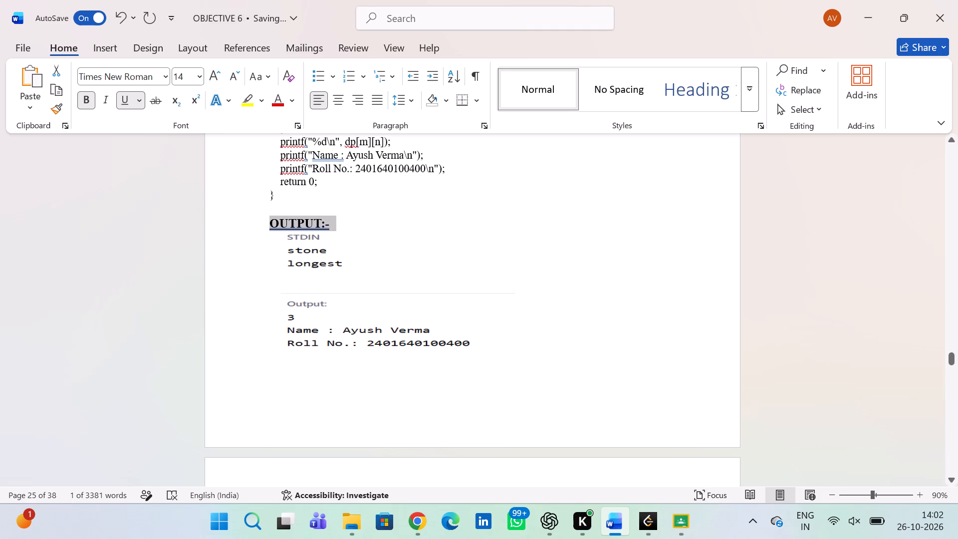
# Review the code, labels and output pictures from OBJECTIVE 7.1 back to the output picture of the activities code.
pyautogui.scroll(7, 361, 207)
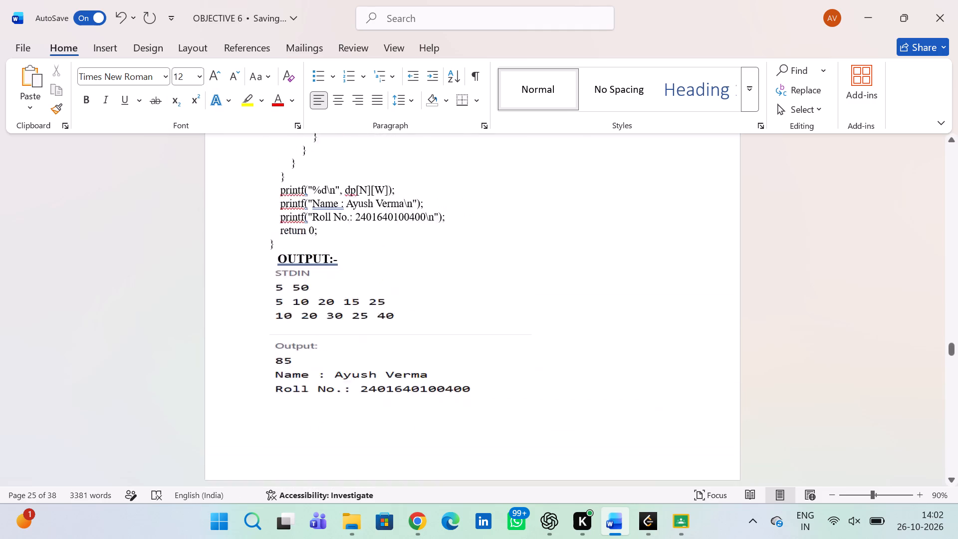
pyautogui.scroll(1, 361, 207)
pyautogui.scroll(-3, 361, 207)
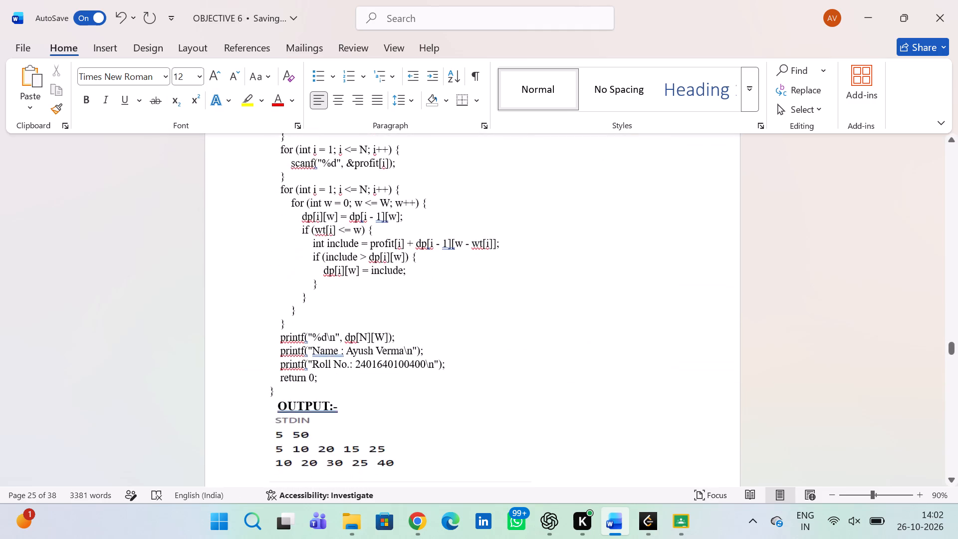
pyautogui.scroll(-1, 361, 207)
pyautogui.scroll(6, 361, 207)
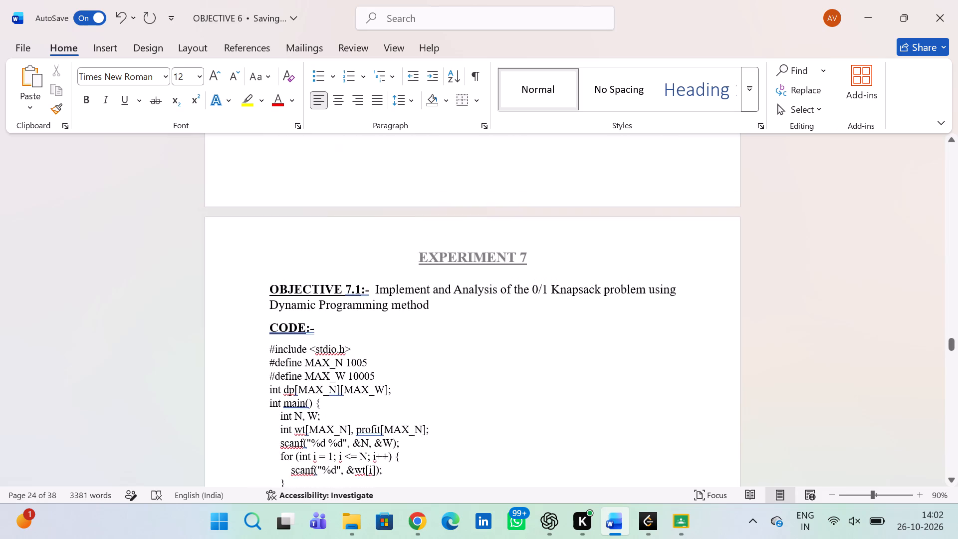
pyautogui.scroll(-1, 361, 207)
pyautogui.click(360, 344)
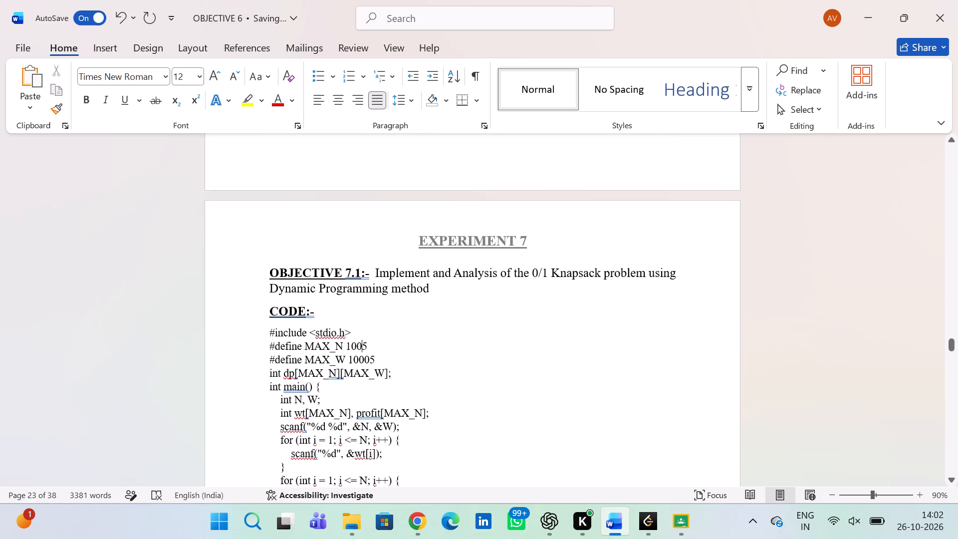
pyautogui.scroll(1, 350, 337)
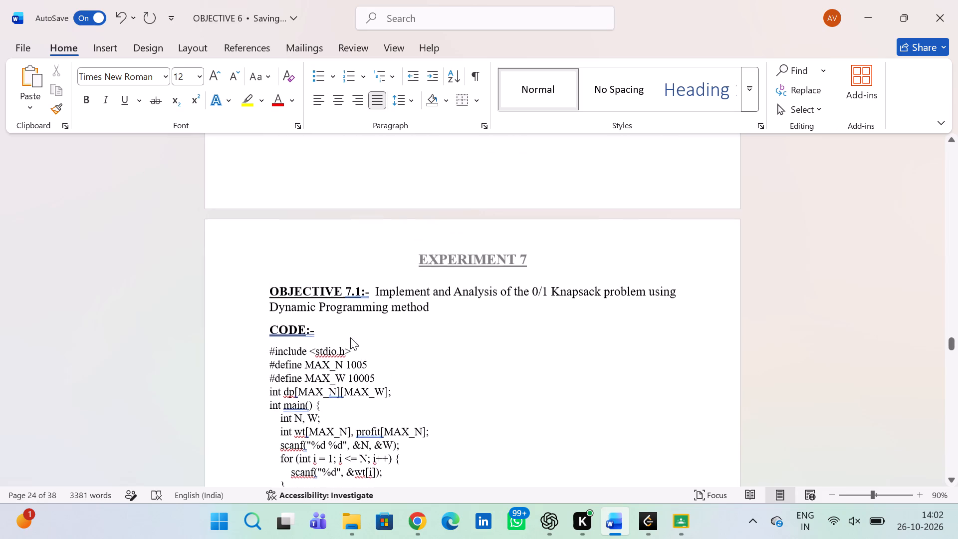
pyautogui.scroll(5, 350, 337)
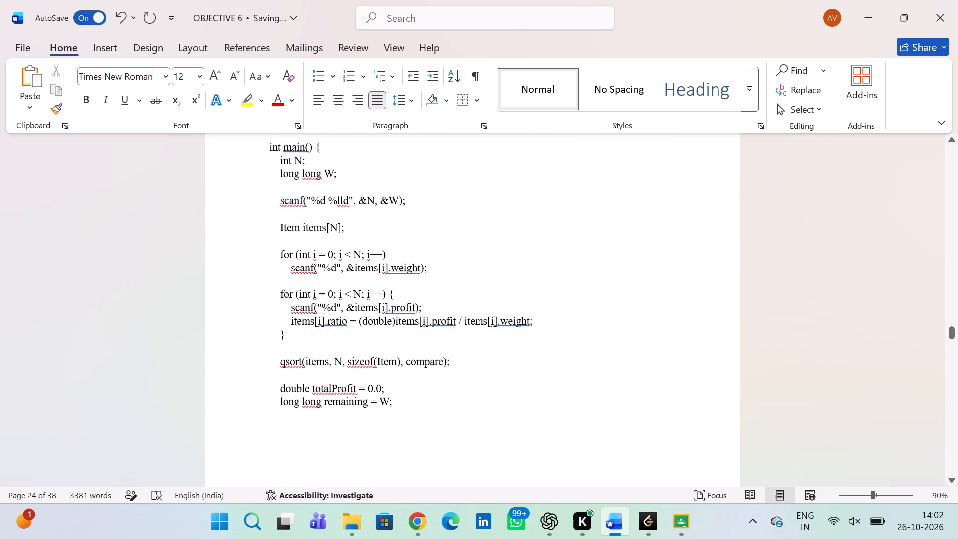
pyautogui.scroll(4, 350, 337)
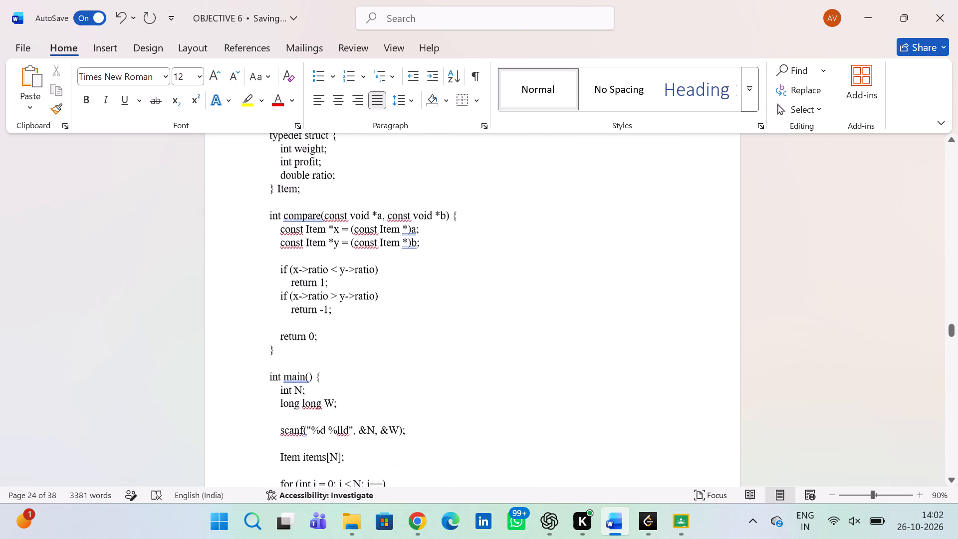
pyautogui.scroll(4, 350, 337)
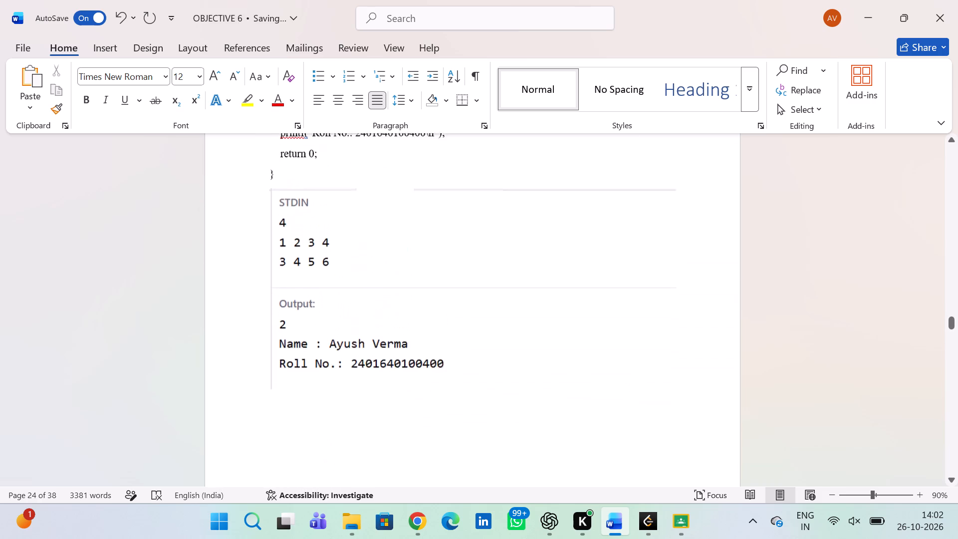
# Add an "OUTPUT:-" label between the activities code and its output picture, with a blank line above and below the label.
pyautogui.scroll(4, 350, 337)
pyautogui.click(284, 359)
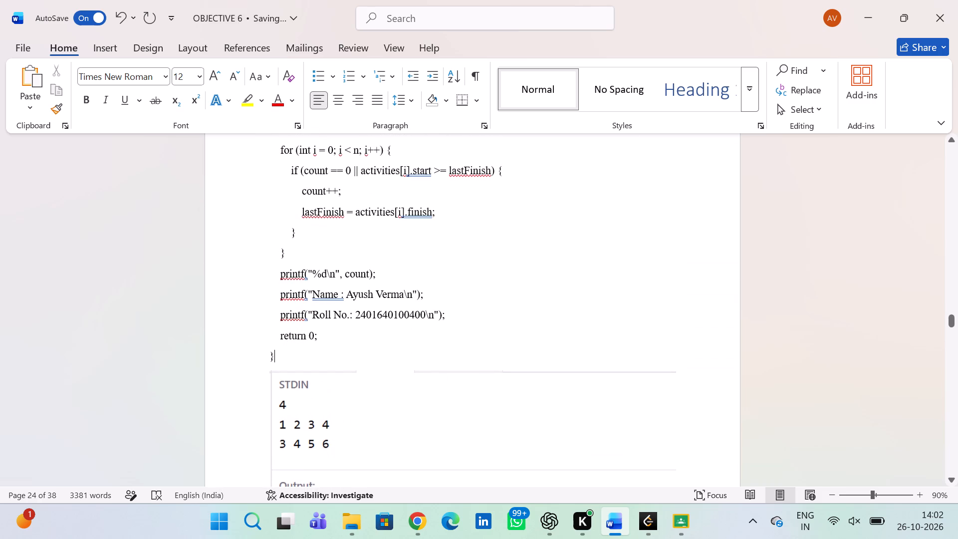
pyautogui.press('Return')
pyautogui.press('Return')
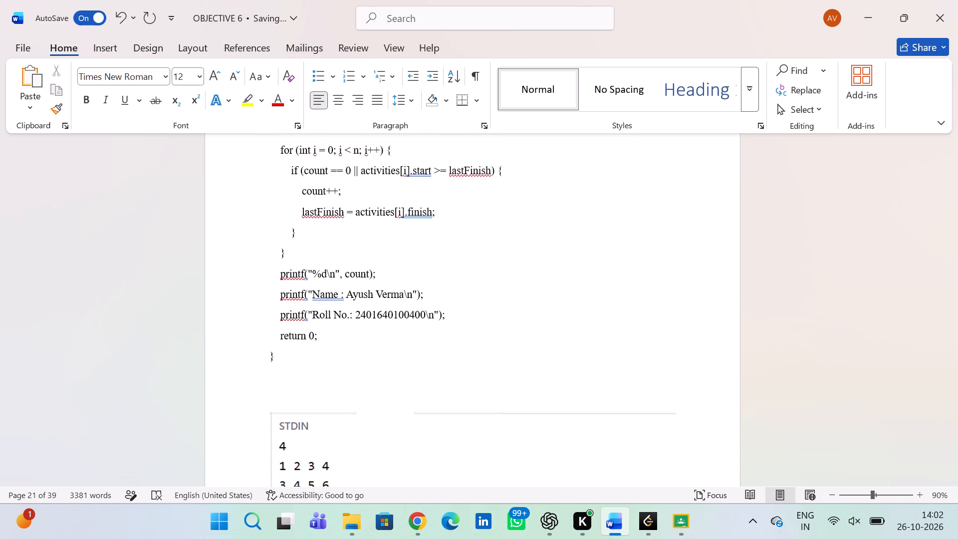
pyautogui.press('Up')
pyautogui.press('Down')
pyautogui.press('Return')
pyautogui.press('Up')
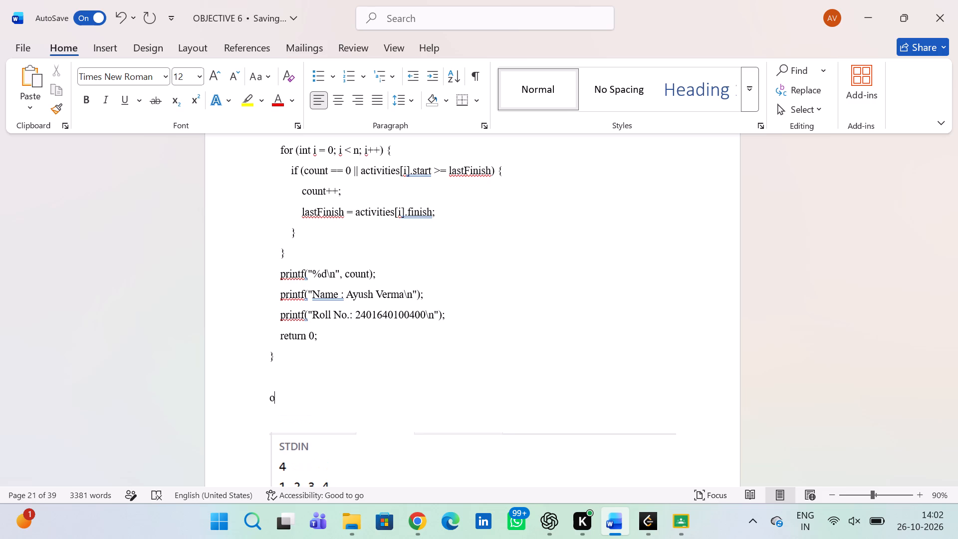
pyautogui.press('BackSpace')
pyautogui.press('o')
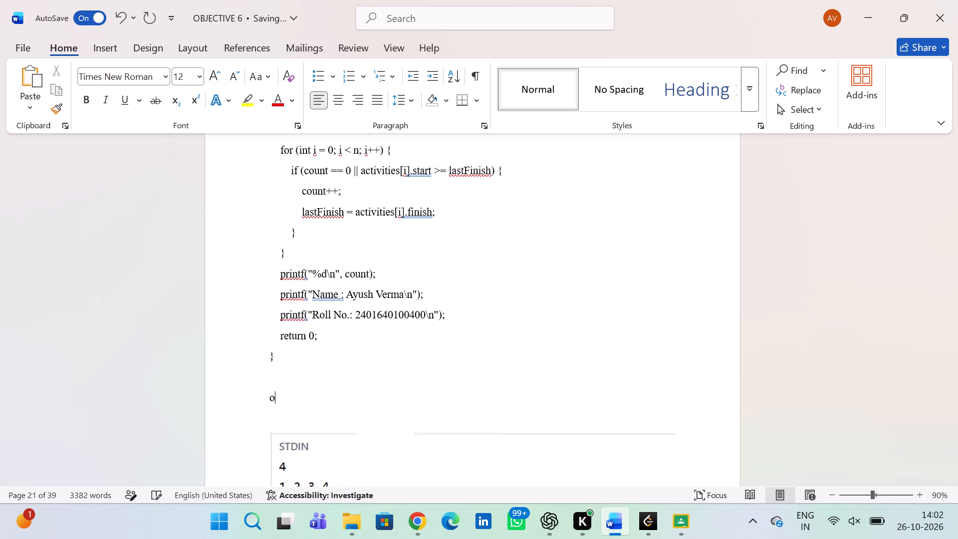
pyautogui.write('OUTPUT:-')
# Make the new "OUTPUT:-" label below the activities code bold, underlined and 14-point, and remove the blank line below it.
pyautogui.moveTo(267, 394); pyautogui.dragTo(322, 394)
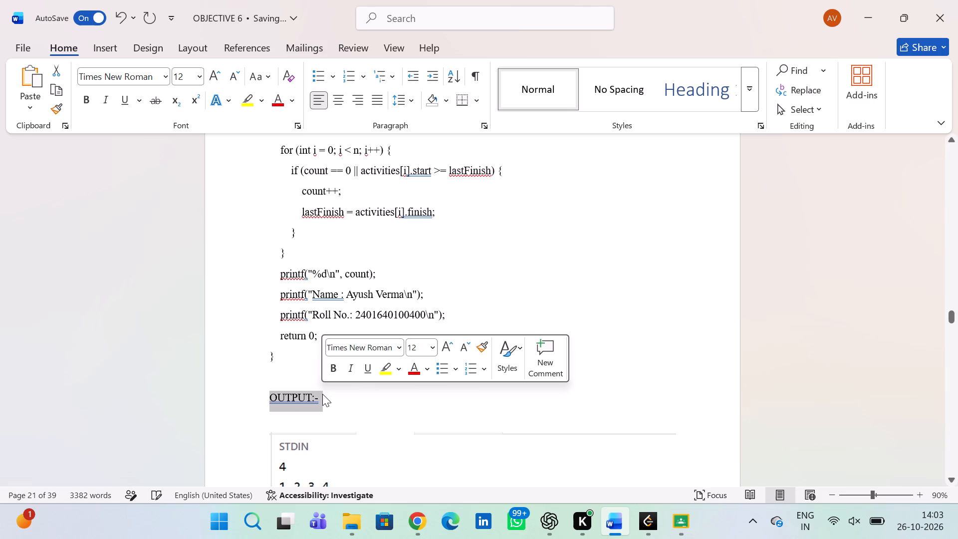
pyautogui.click(334, 370)
pyautogui.click(366, 368)
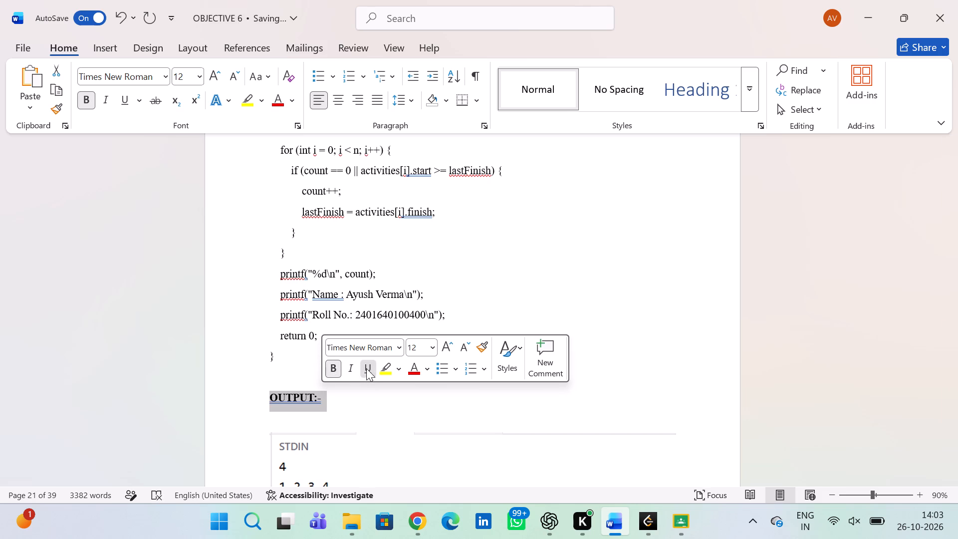
pyautogui.click(430, 349)
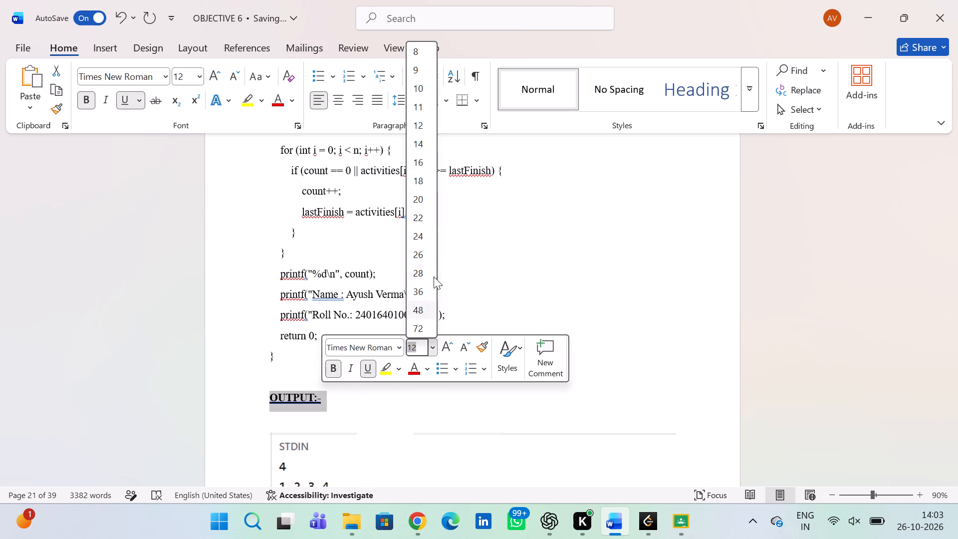
pyautogui.click(414, 143)
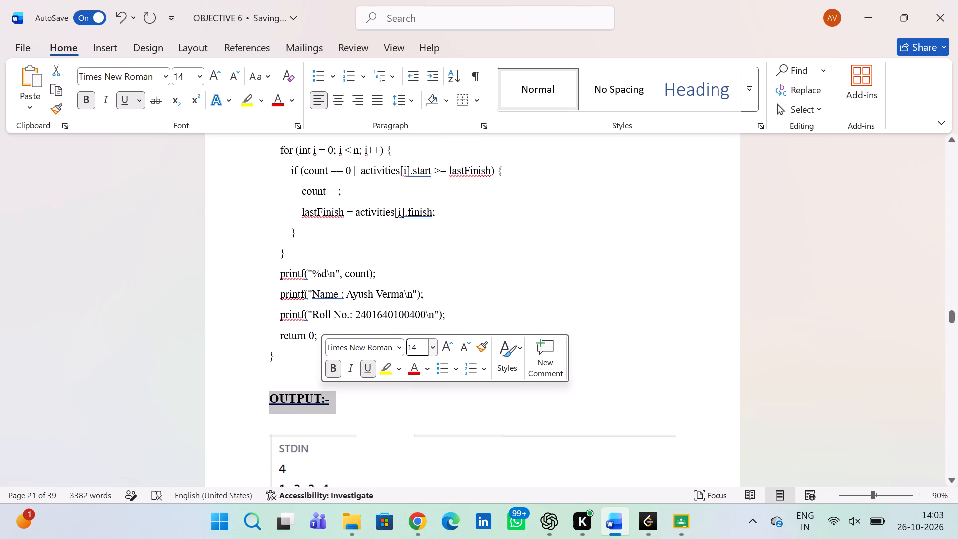
pyautogui.click(294, 414)
pyautogui.press('BackSpace')
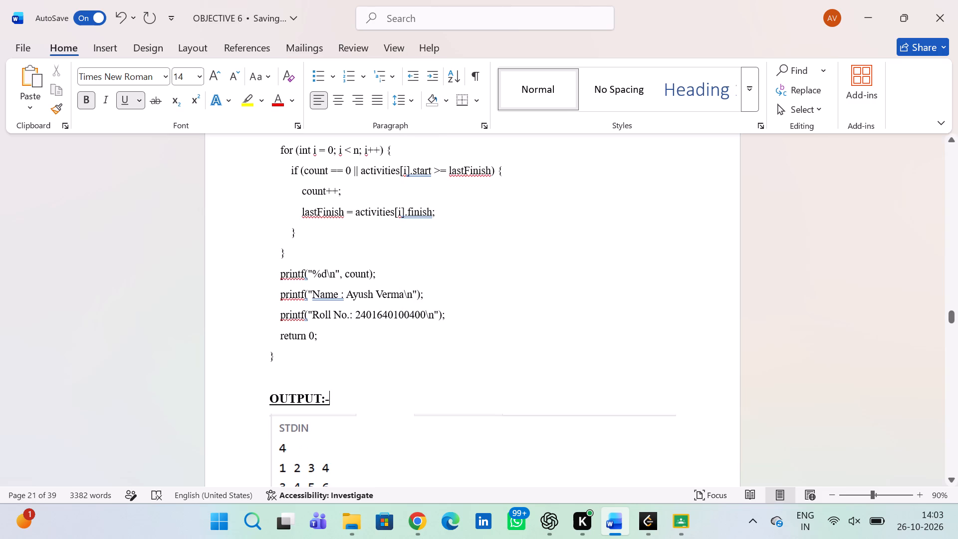
# Review the pages before the activities code, through the Shell sort and EXPERIMENT 4 sorting code, back to the EXPERIMENT 4 heading.
pyautogui.scroll(5, 441, 374)
pyautogui.scroll(-1, 441, 374)
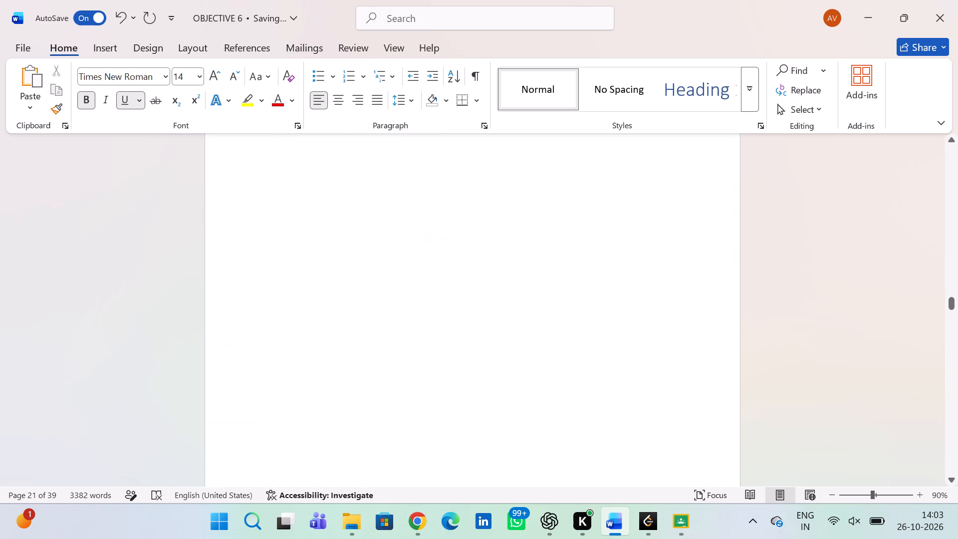
pyautogui.scroll(-2, 441, 374)
pyautogui.scroll(7, 441, 374)
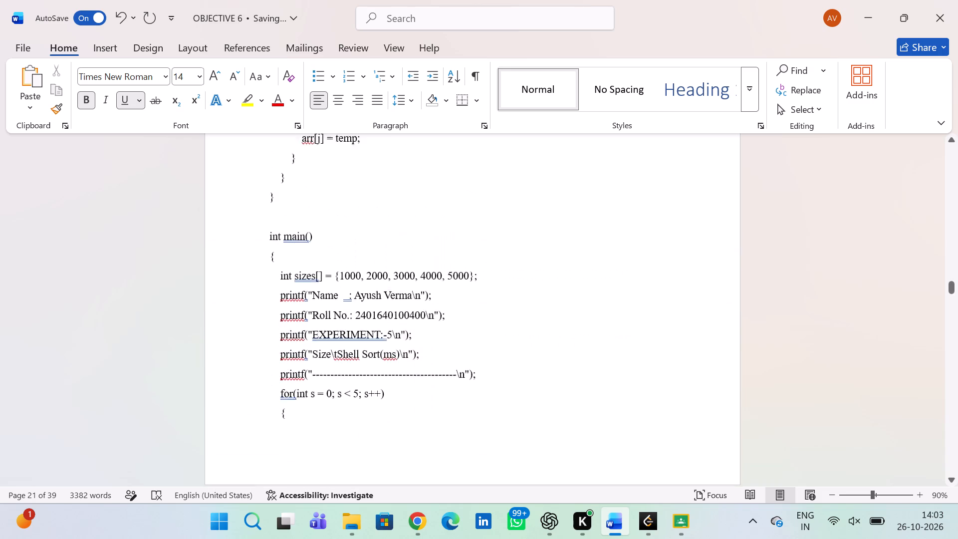
pyautogui.scroll(7, 441, 374)
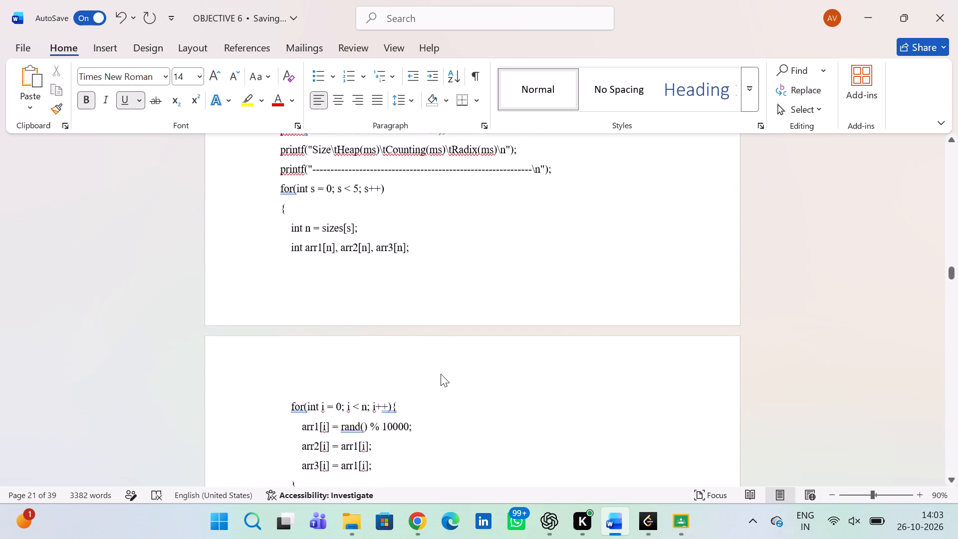
pyautogui.scroll(7, 441, 374)
pyautogui.scroll(-9, 441, 374)
pyautogui.scroll(4, 379, 348)
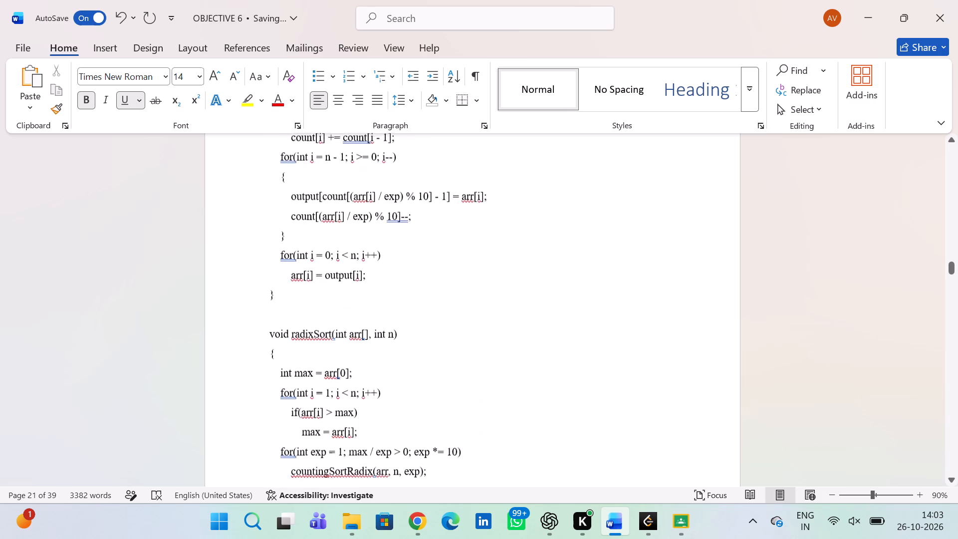
pyautogui.scroll(5, 379, 348)
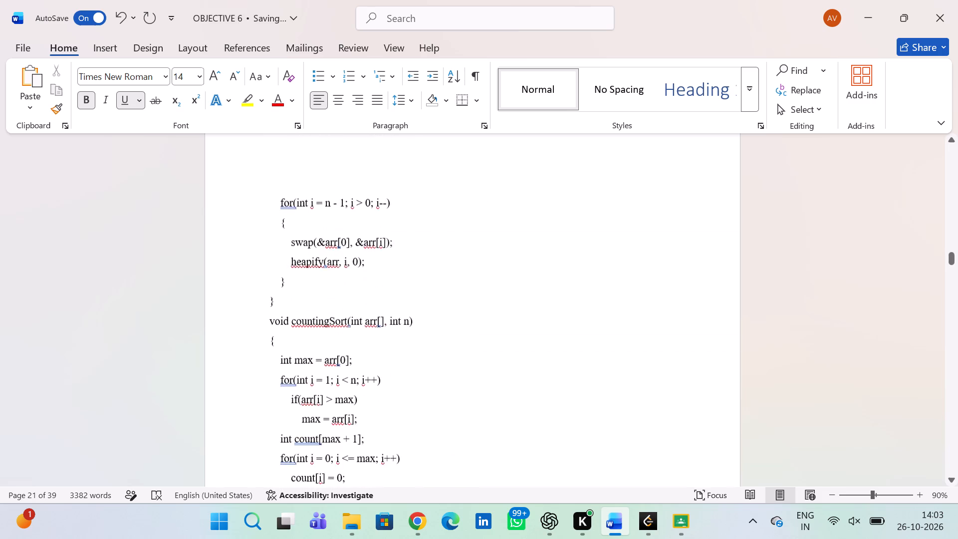
pyautogui.scroll(5, 379, 348)
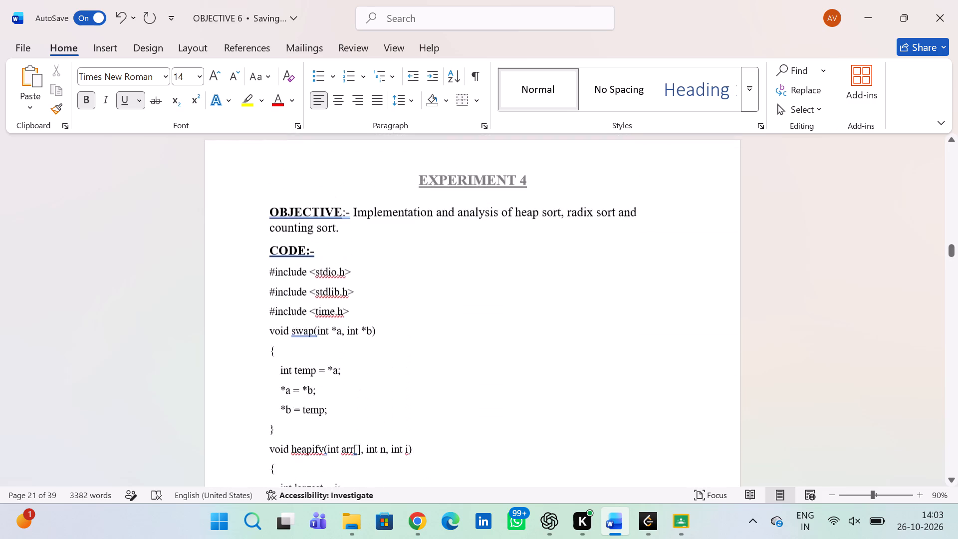
# Review the EXPERIMENT 3 output, its label and the merge sort and quick sort code, back to the EXPERIMENT 3 heading.
pyautogui.scroll(4, 379, 348)
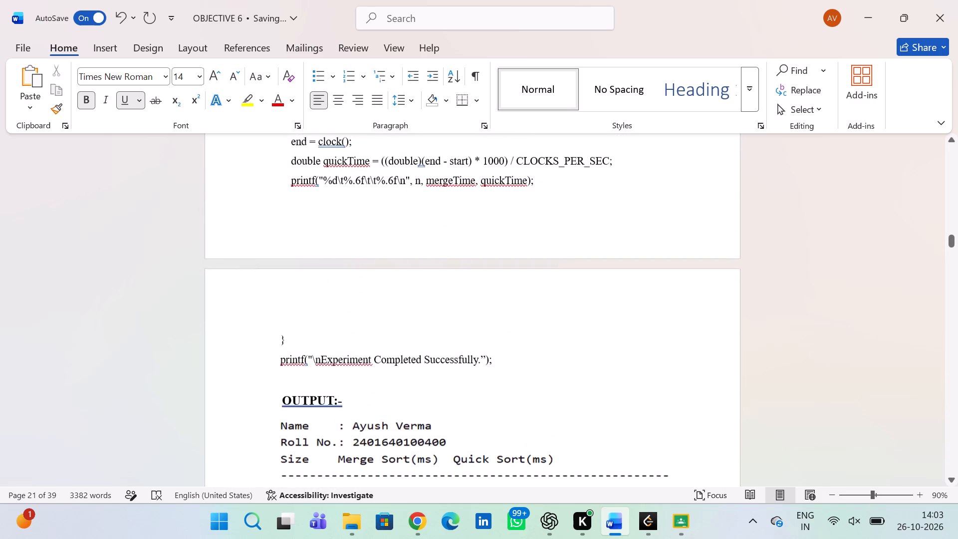
pyautogui.scroll(4, 379, 348)
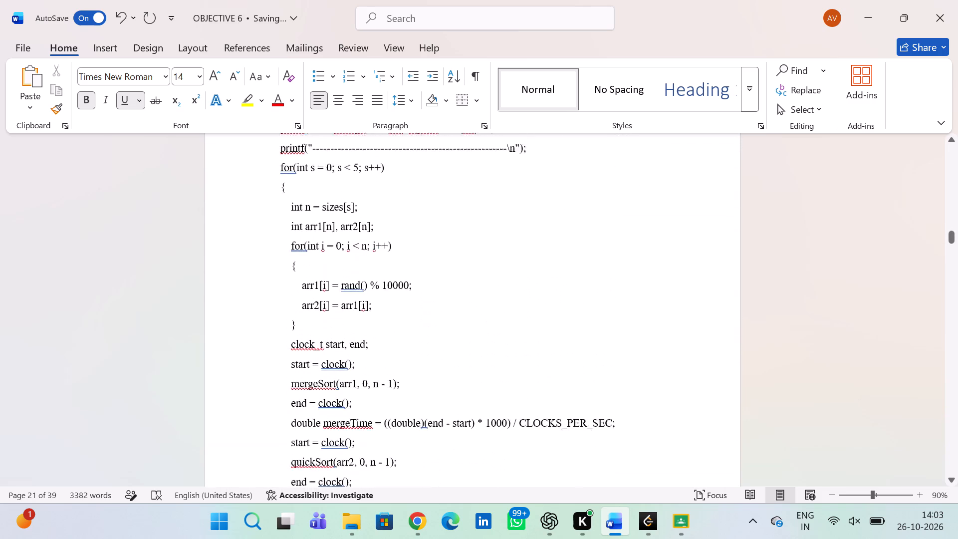
pyautogui.scroll(4, 379, 348)
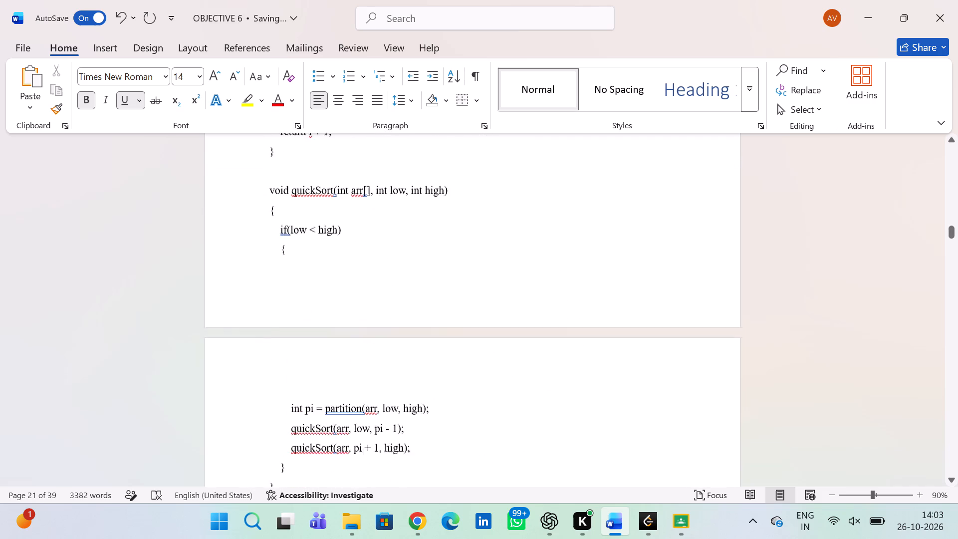
pyautogui.scroll(3, 379, 348)
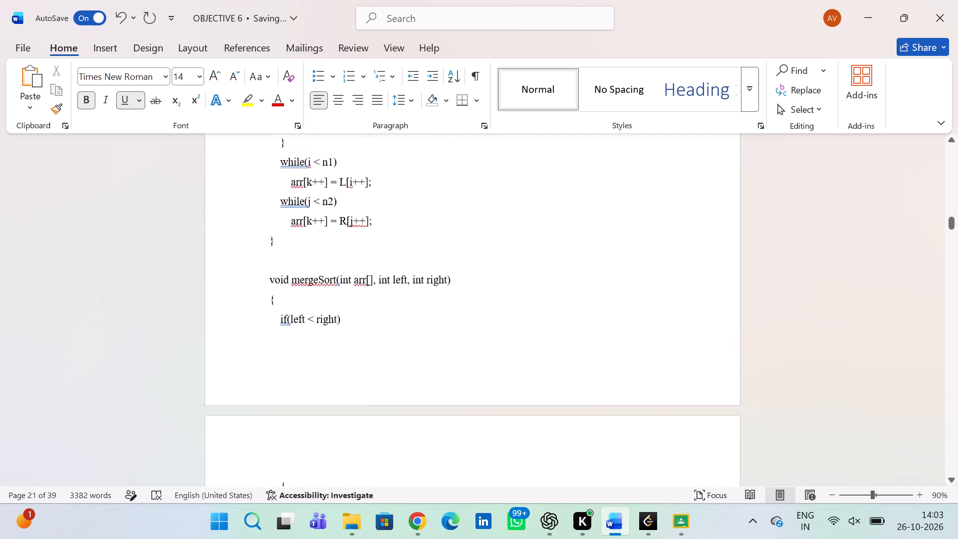
pyautogui.scroll(3, 379, 348)
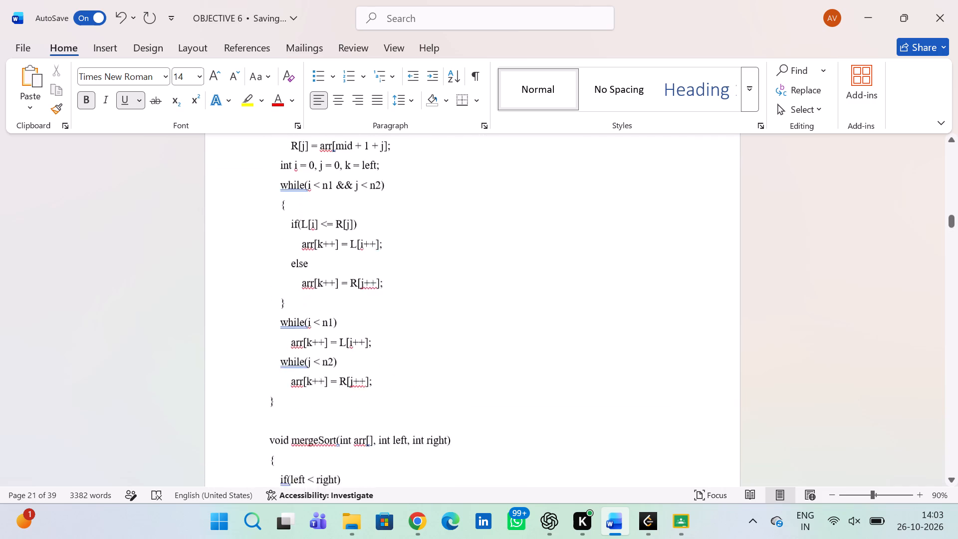
pyautogui.scroll(4, 379, 348)
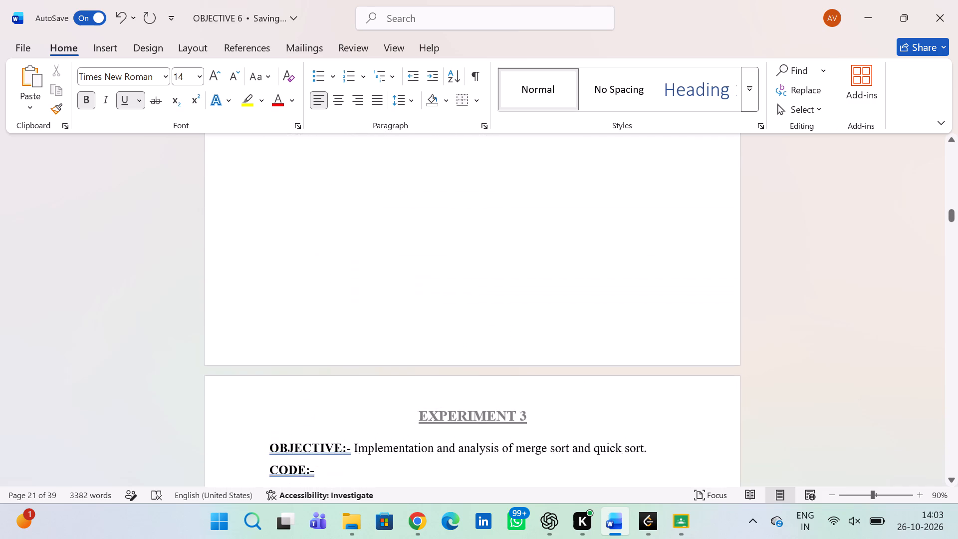
# Review the insertion, selection and bubble sort code before EXPERIMENT 3, from its output label back to its opening functions, checking the font size.
pyautogui.scroll(4, 379, 348)
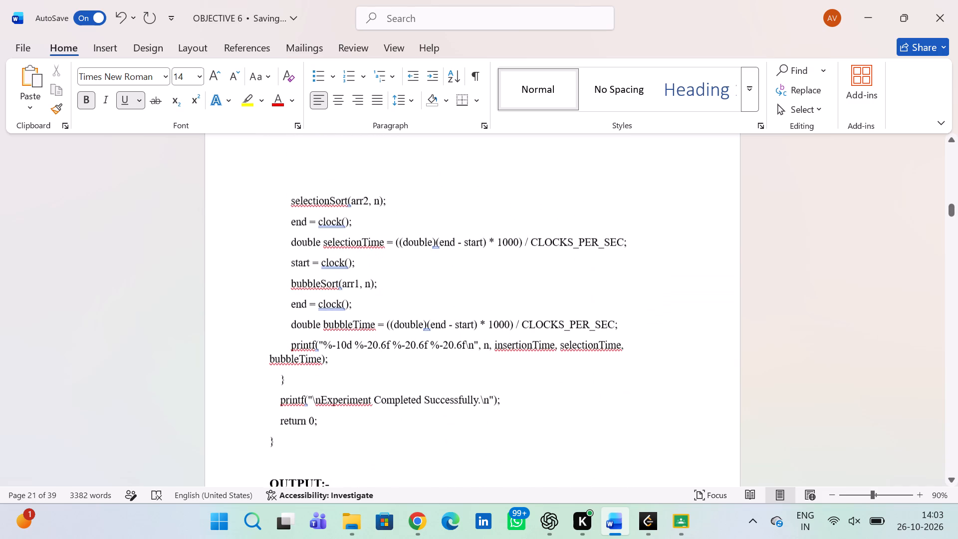
pyautogui.click(379, 348)
pyautogui.scroll(1, 492, 350)
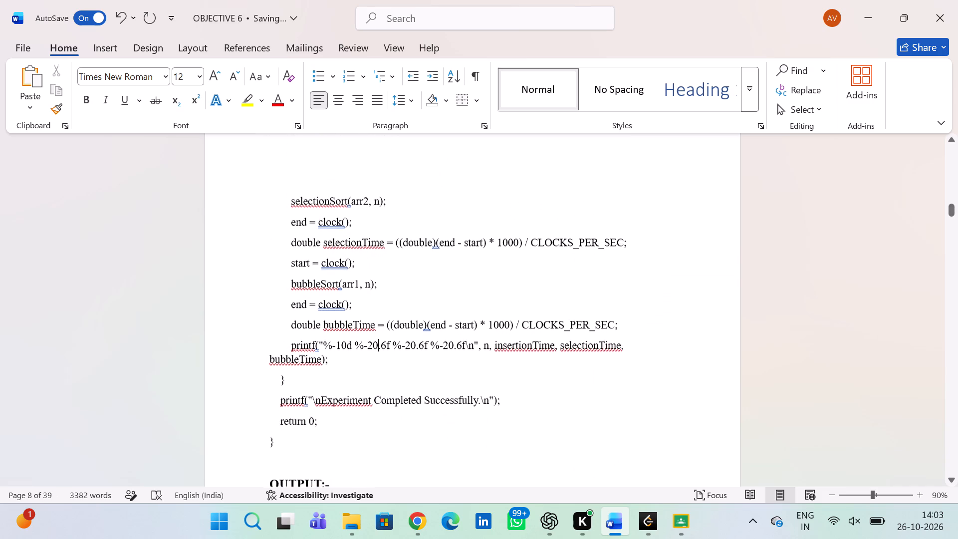
pyautogui.scroll(5, 492, 350)
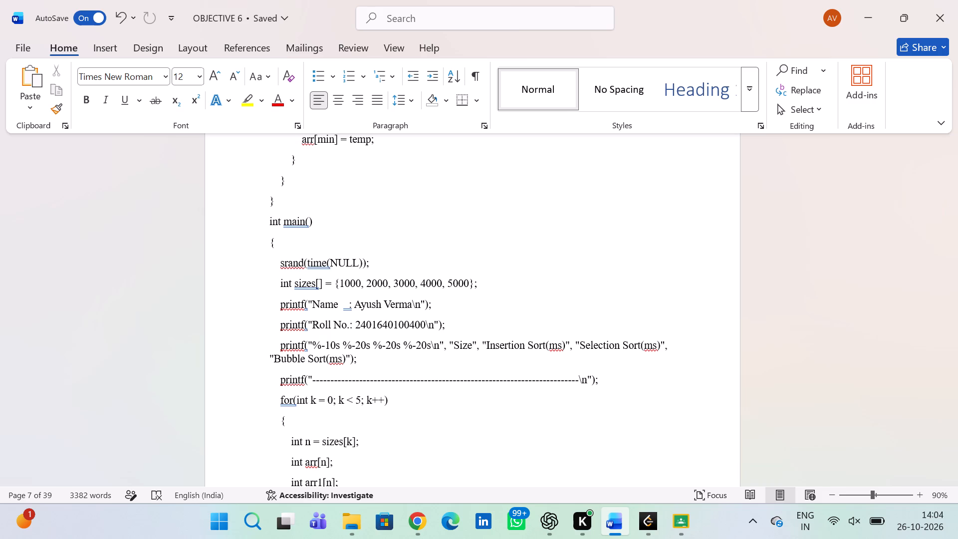
pyautogui.scroll(3, 492, 350)
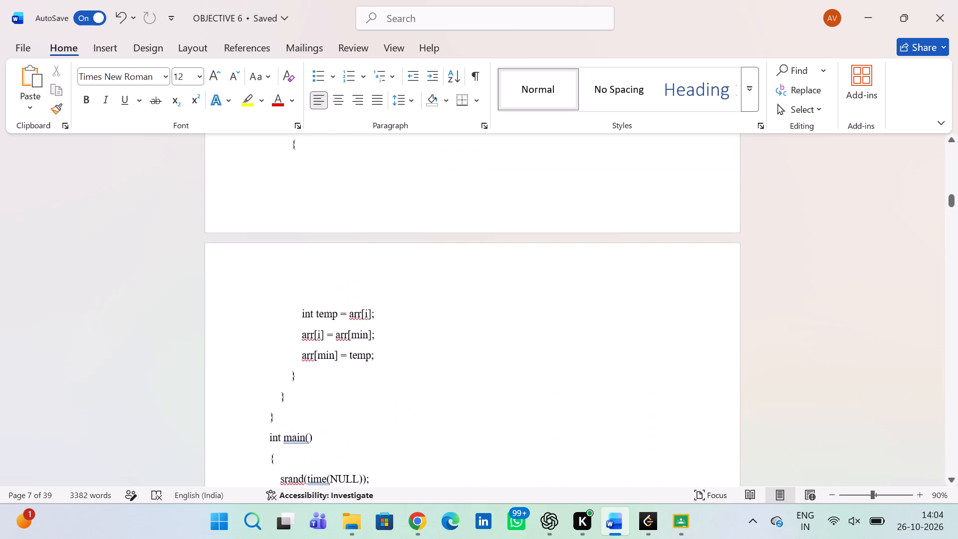
pyautogui.scroll(1, 492, 350)
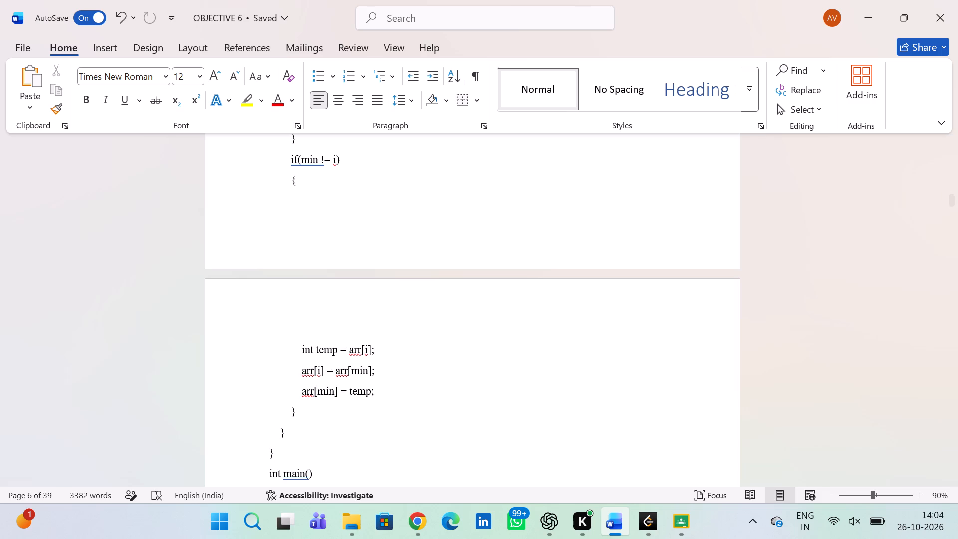
pyautogui.scroll(8, 492, 350)
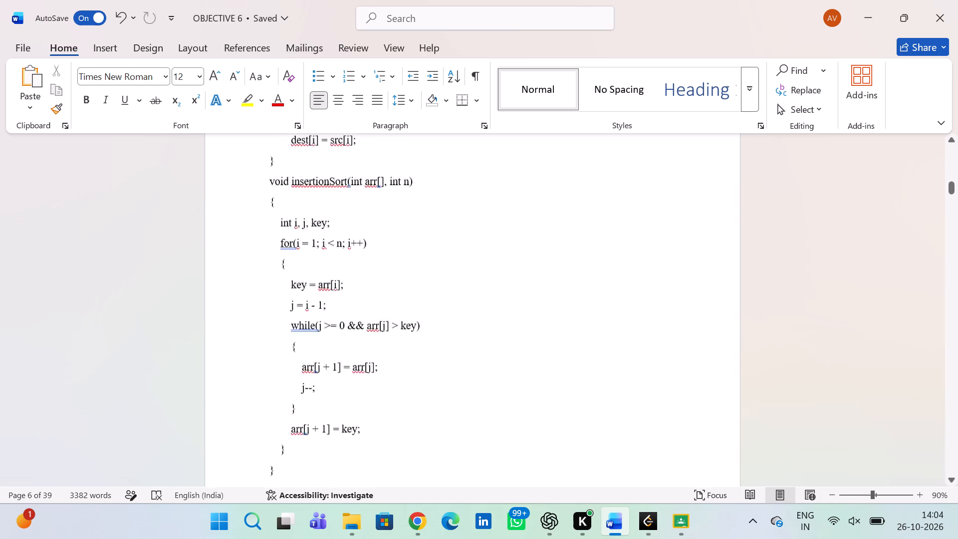
pyautogui.scroll(1, 492, 350)
pyautogui.click(355, 303)
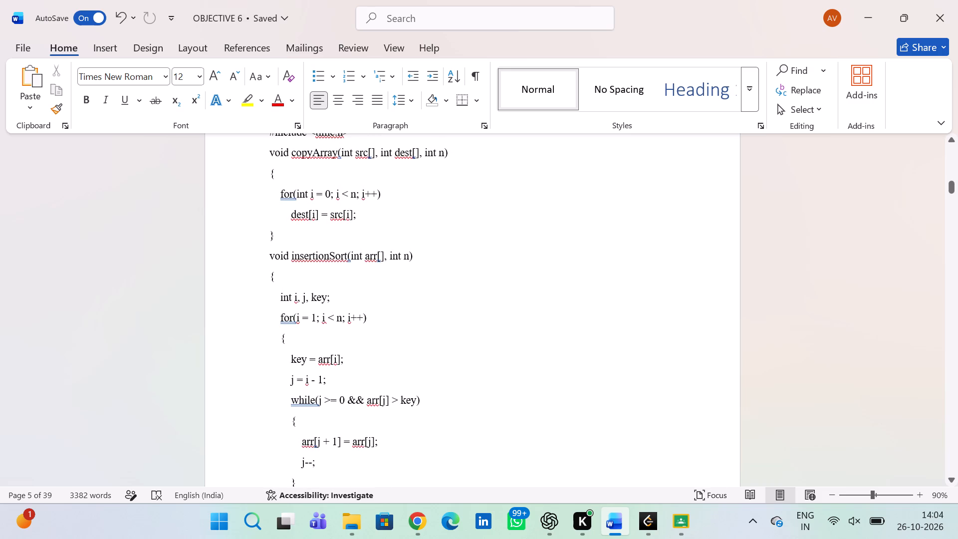
# Set the line spacing of the whole EXPERIMENT 2 code, from the first #include to the closing brace above OUTPUT, to 1.0.
pyautogui.scroll(2, 284, 259)
pyautogui.scroll(-1, 325, 307)
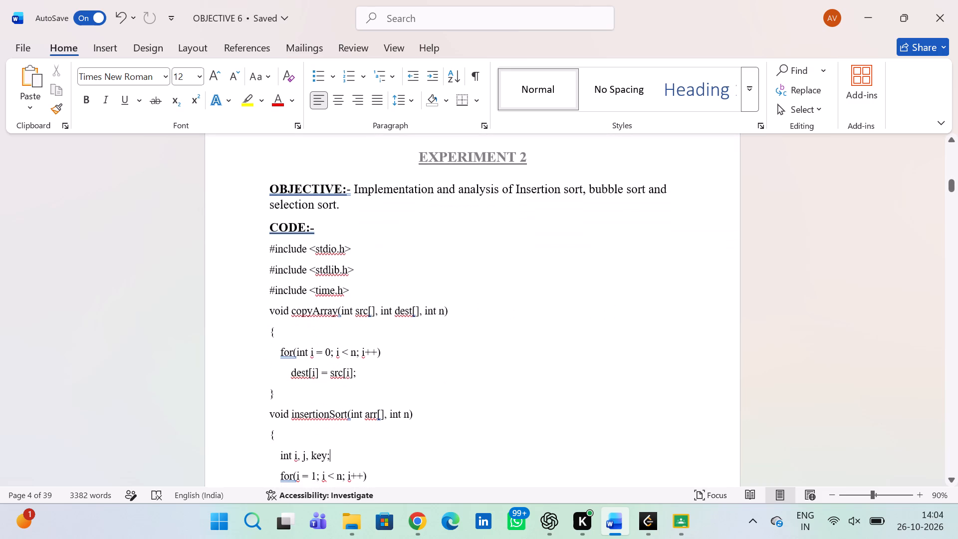
pyautogui.moveTo(266, 245); pyautogui.dragTo(370, 508)
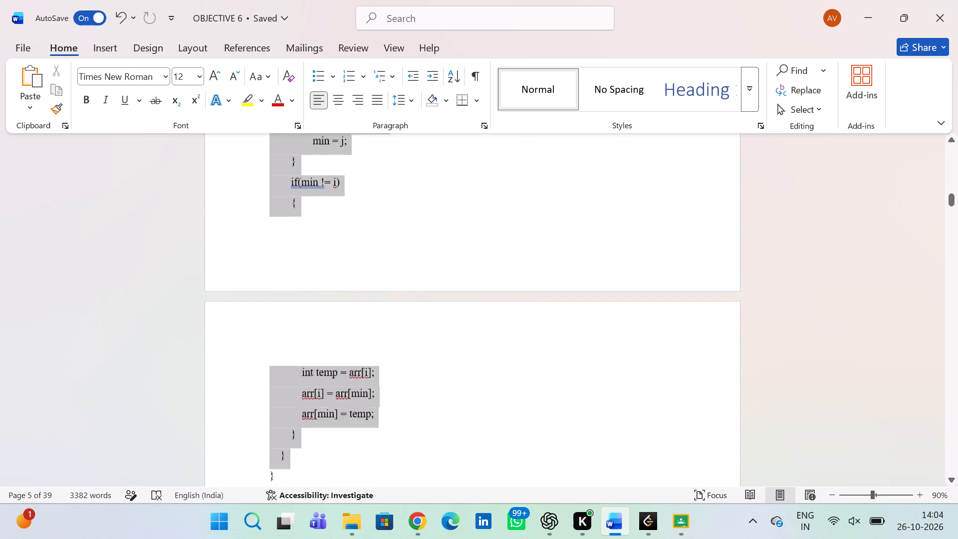
pyautogui.moveTo(370, 508); pyautogui.dragTo(372, 524)
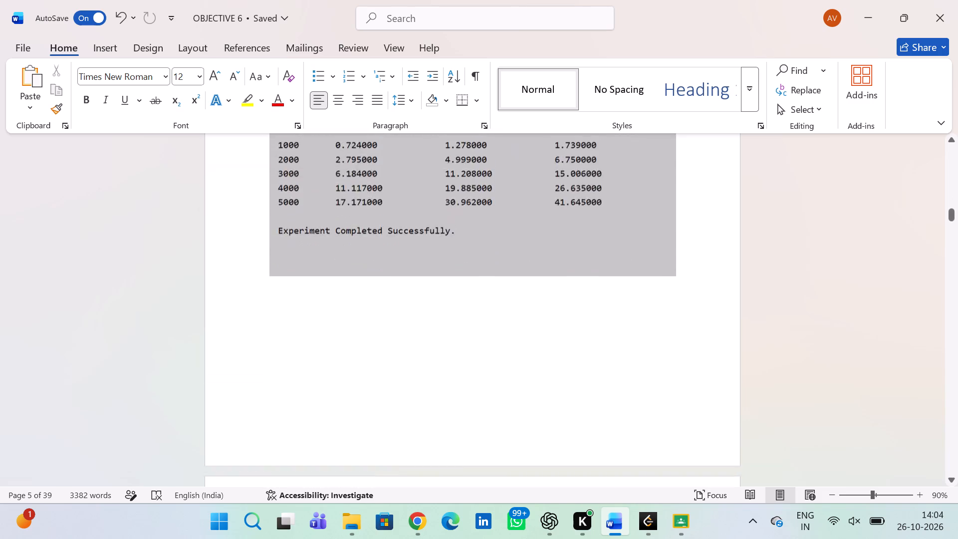
pyautogui.moveTo(372, 524); pyautogui.dragTo(351, 196)
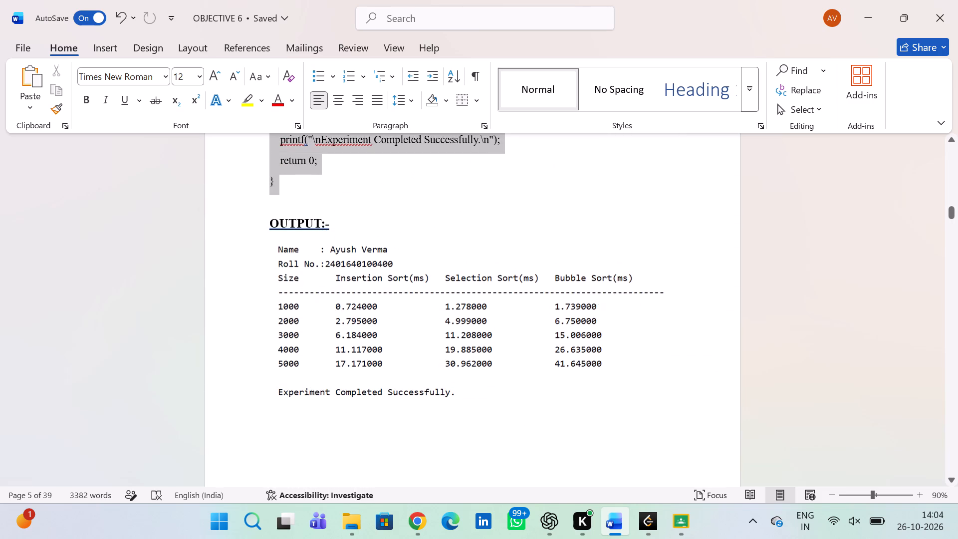
pyautogui.moveTo(351, 196); pyautogui.dragTo(344, 185)
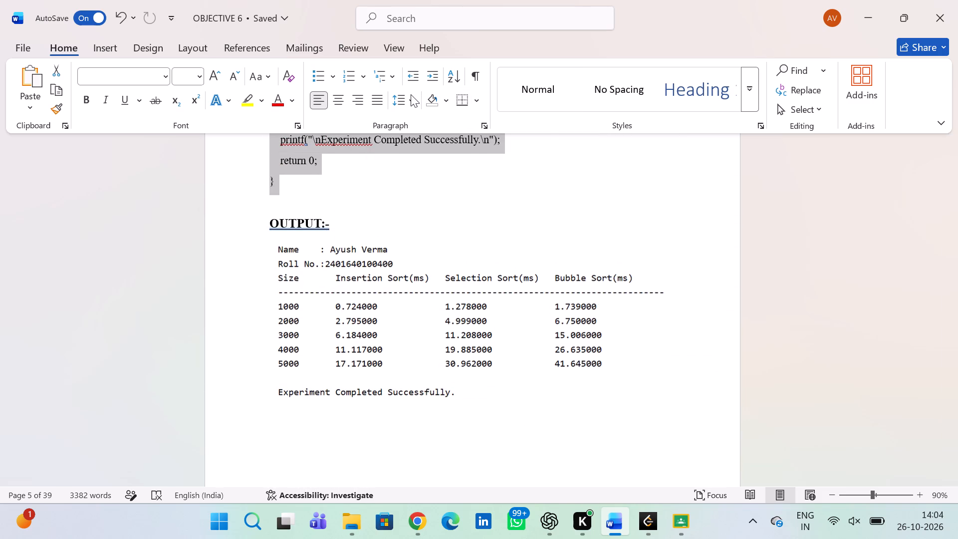
pyautogui.click(411, 94)
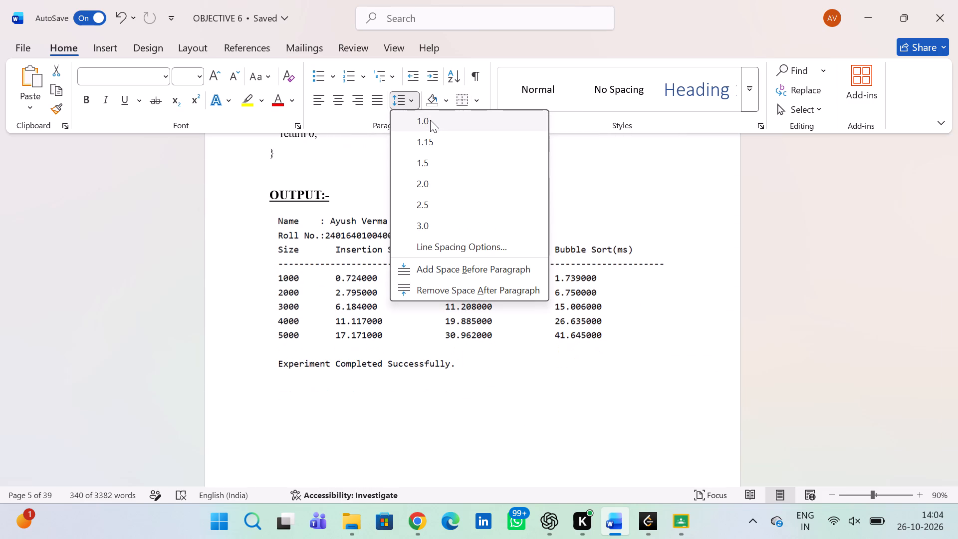
pyautogui.click(430, 120)
pyautogui.click(417, 157)
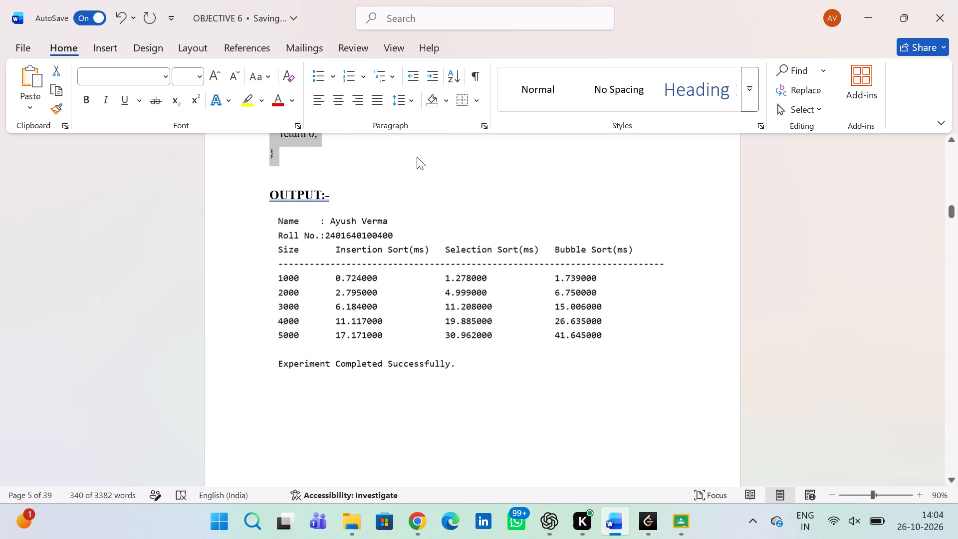
# Review the respaced EXPERIMENT 2 code across its pages, from the output label back to the copyArray and insertionSort functions, dismissing the chat notification.
pyautogui.scroll(2, 417, 157)
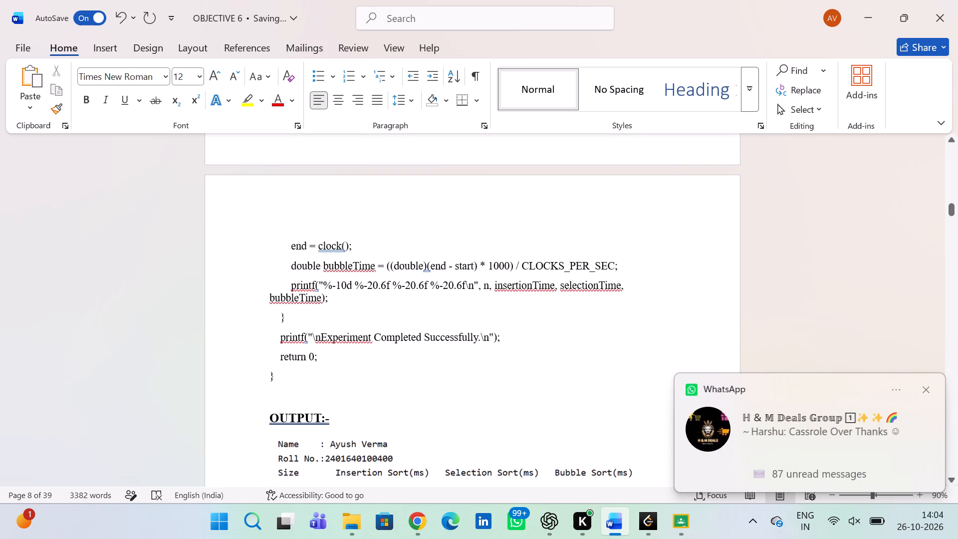
pyautogui.click(928, 390)
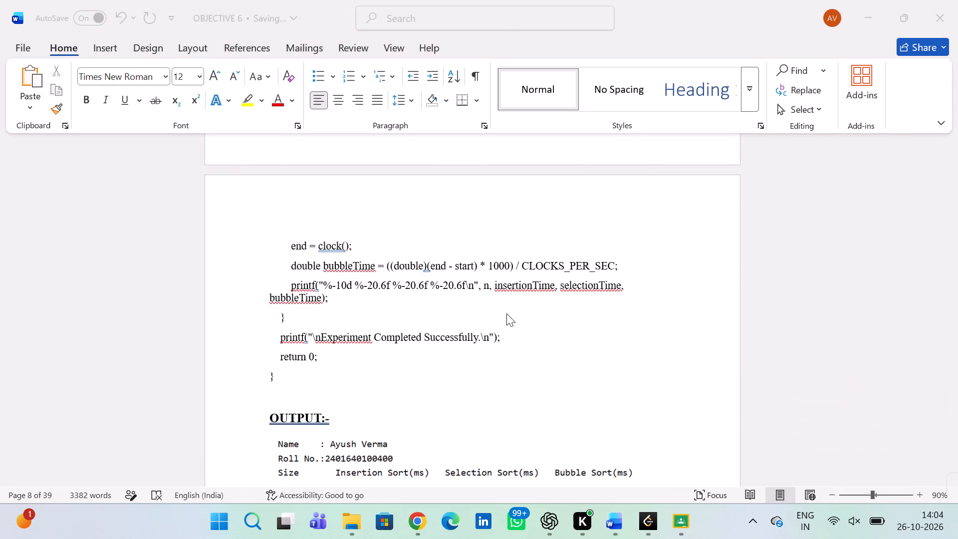
pyautogui.scroll(4, 504, 314)
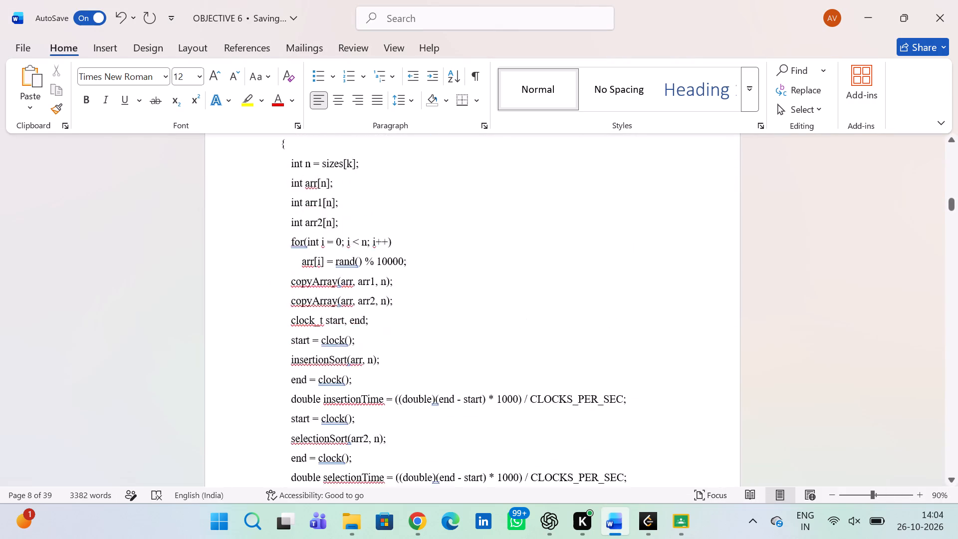
pyautogui.scroll(-2, 504, 314)
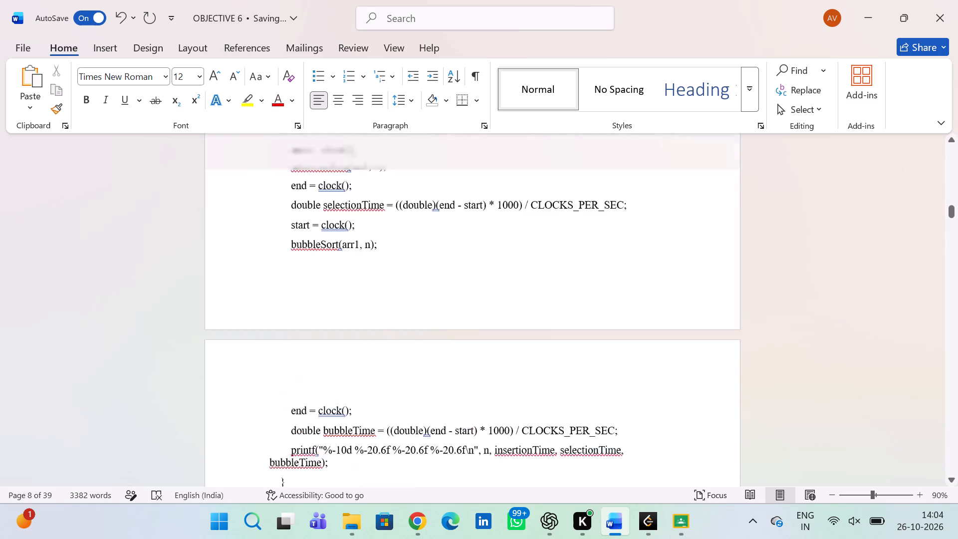
pyautogui.scroll(1, 504, 314)
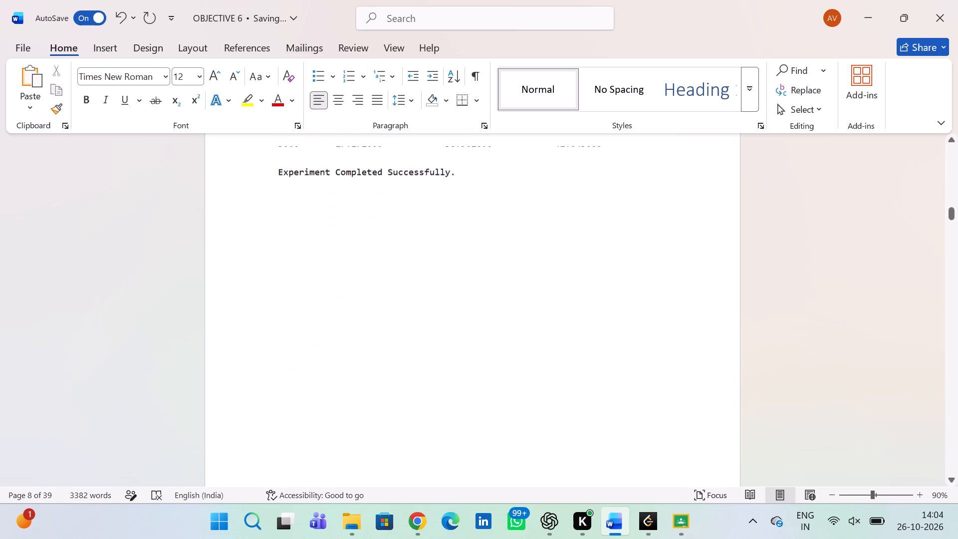
pyautogui.scroll(3, 504, 314)
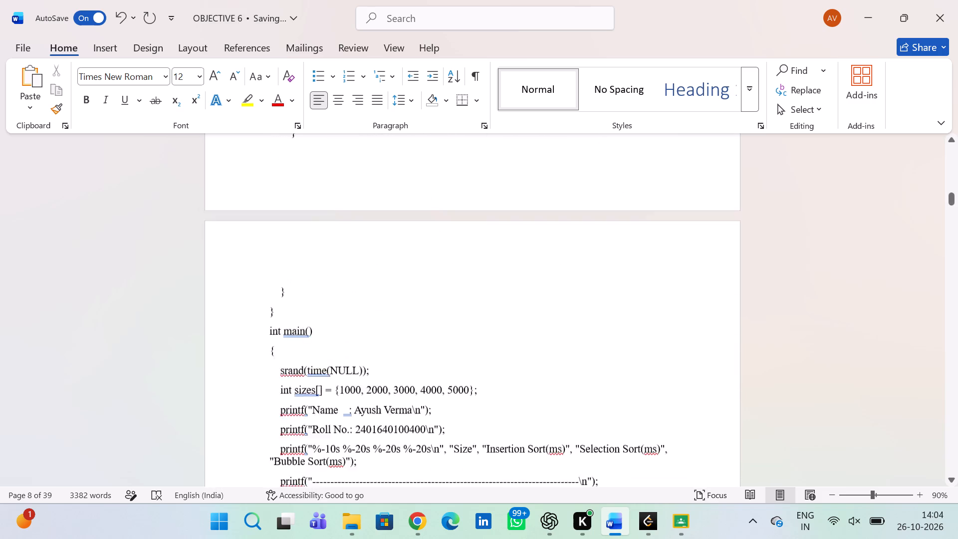
pyautogui.scroll(2, 504, 314)
pyautogui.scroll(-1, 504, 314)
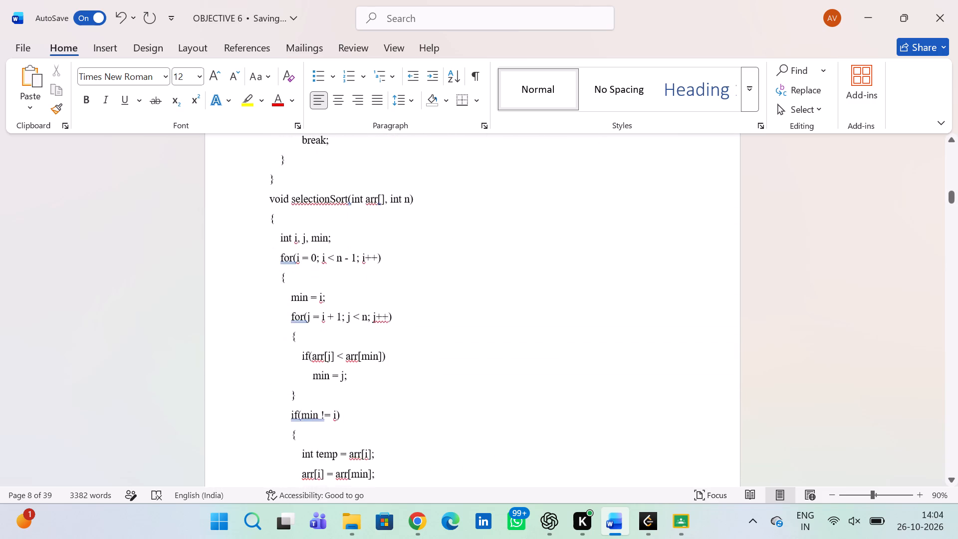
pyautogui.scroll(-3, 504, 314)
pyautogui.scroll(1, 504, 314)
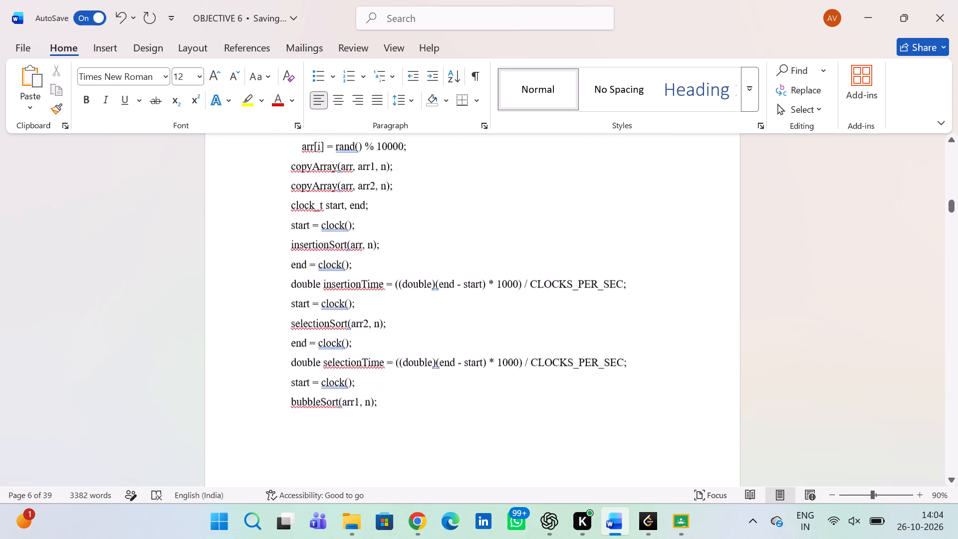
pyautogui.scroll(4, 504, 314)
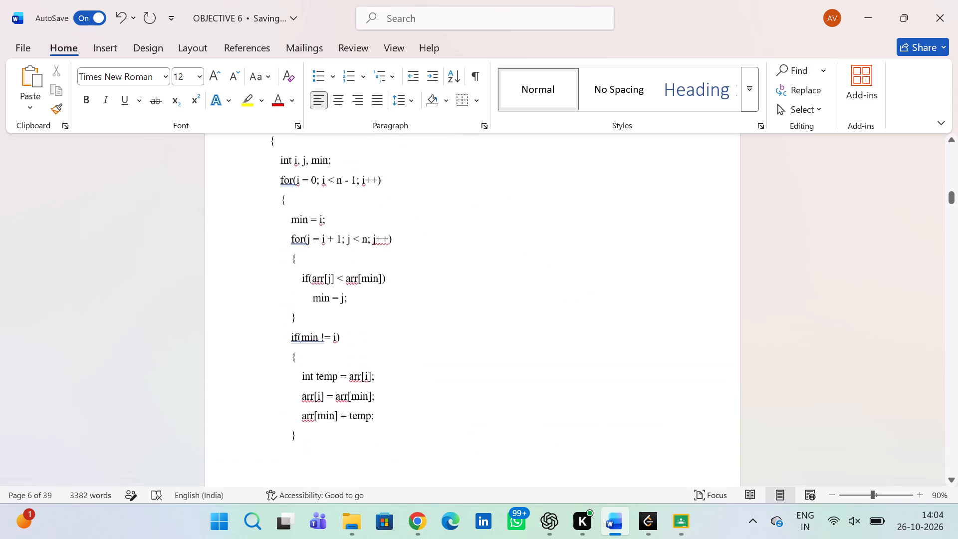
pyautogui.scroll(6, 504, 314)
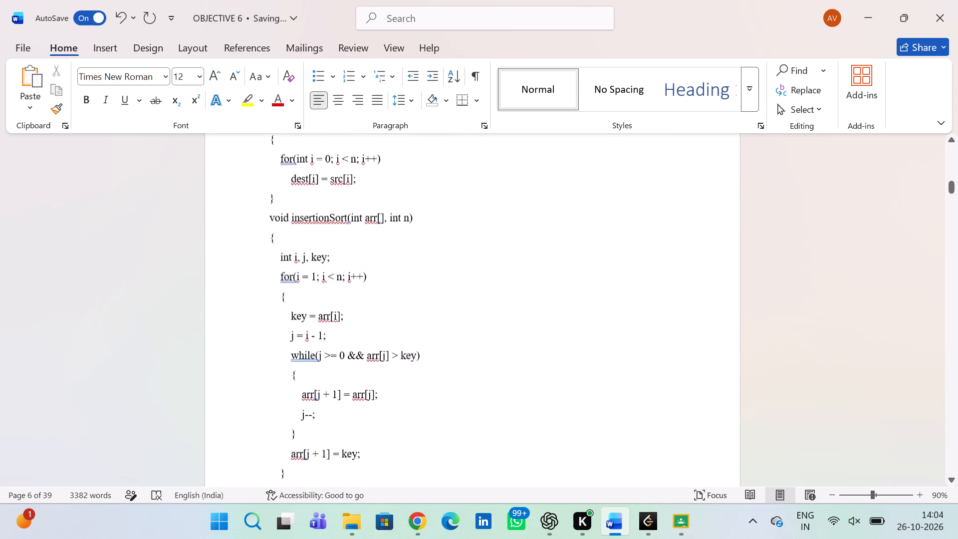
# Review the linear and binary search output before EXPERIMENT 2 and the end of the code above its output label.
pyautogui.scroll(3, 504, 314)
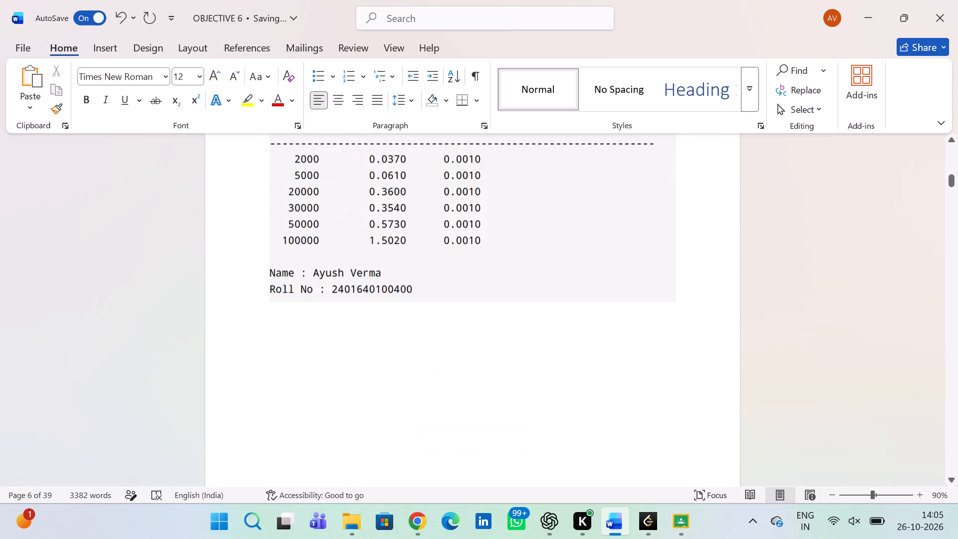
pyautogui.scroll(2, 504, 314)
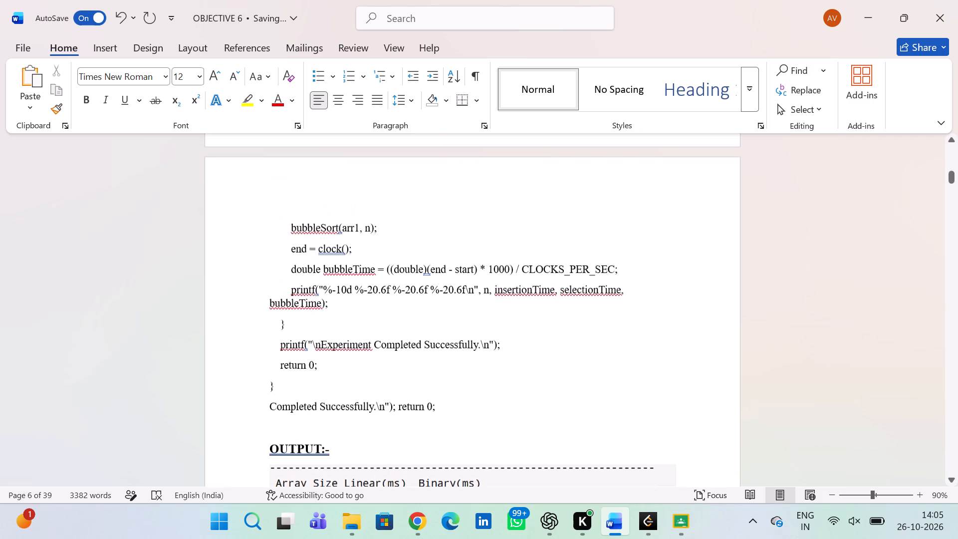
# Review the EXPERIMENT 1 code from the lines above its output label back to the EXPERIMENT 1 heading.
pyautogui.scroll(4, 504, 314)
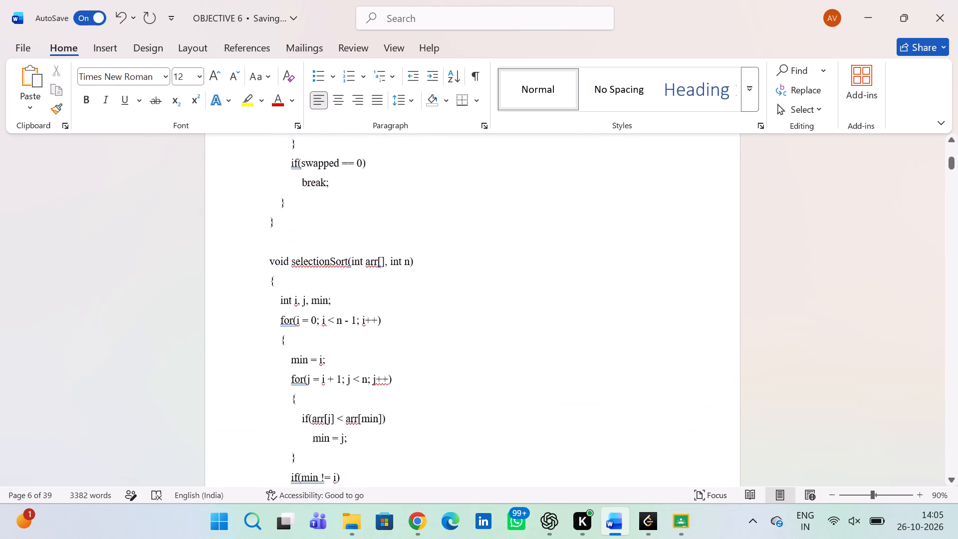
pyautogui.scroll(7, 504, 314)
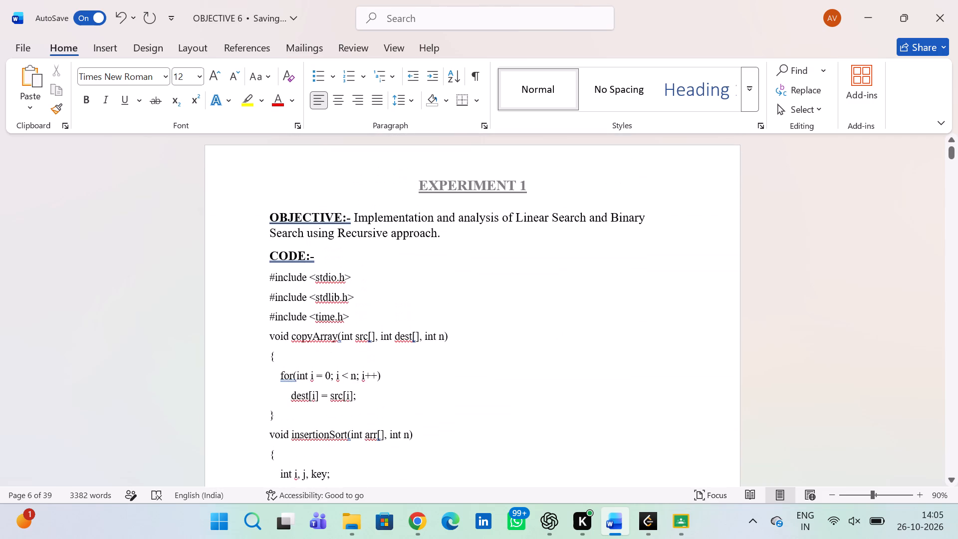
pyautogui.scroll(-1, 441, 395)
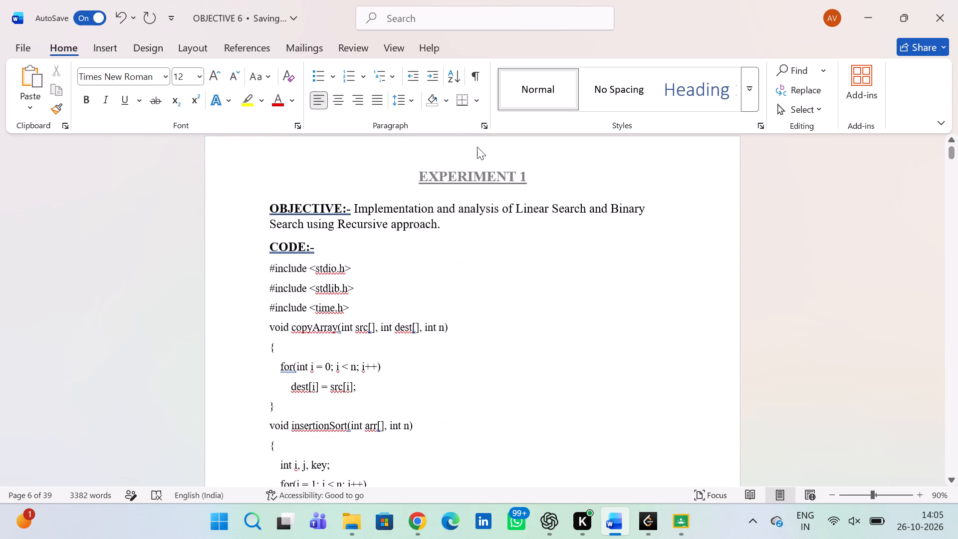
pyautogui.scroll(4, 394, 275)
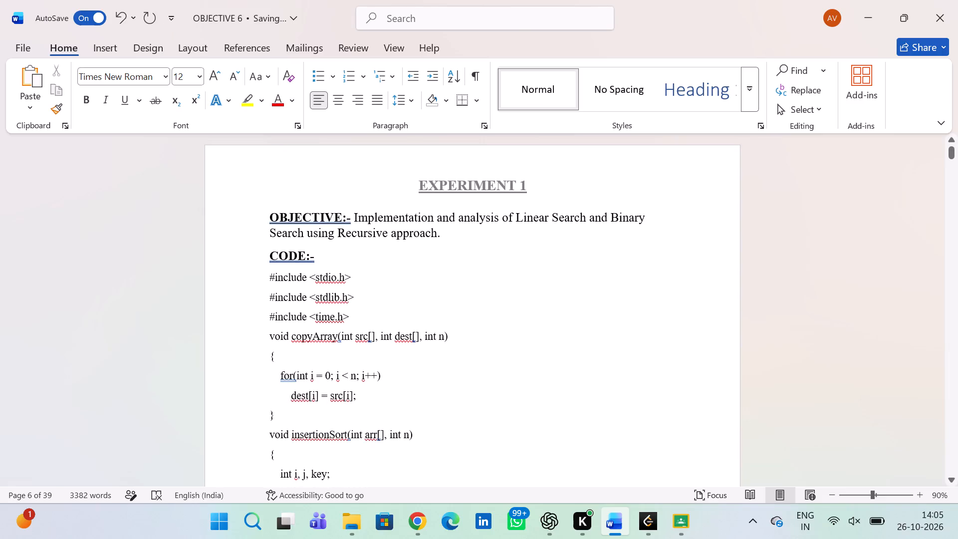
# Save a copy of the report as a PDF named Exp in the Downloads folder.
pyautogui.click(8, 54)
pyautogui.click(54, 216)
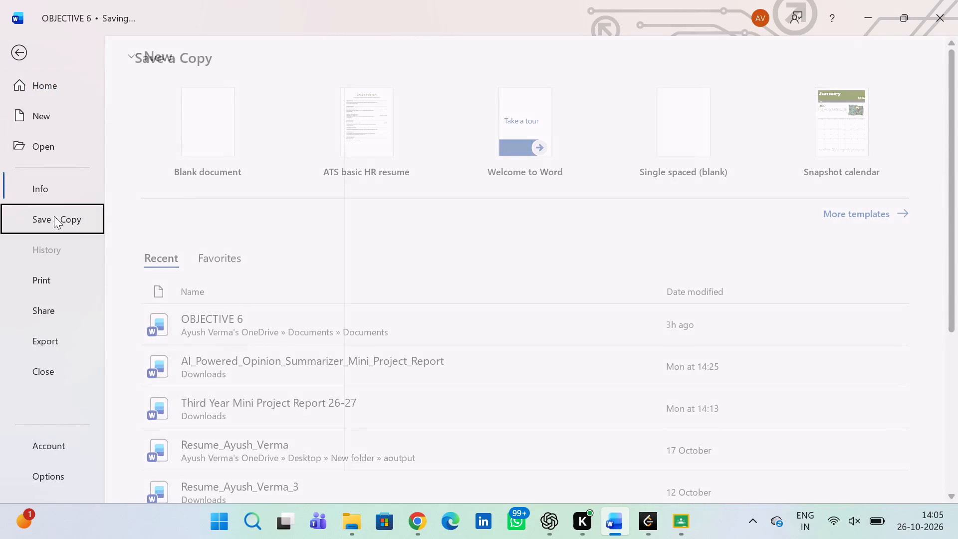
pyautogui.click(167, 330)
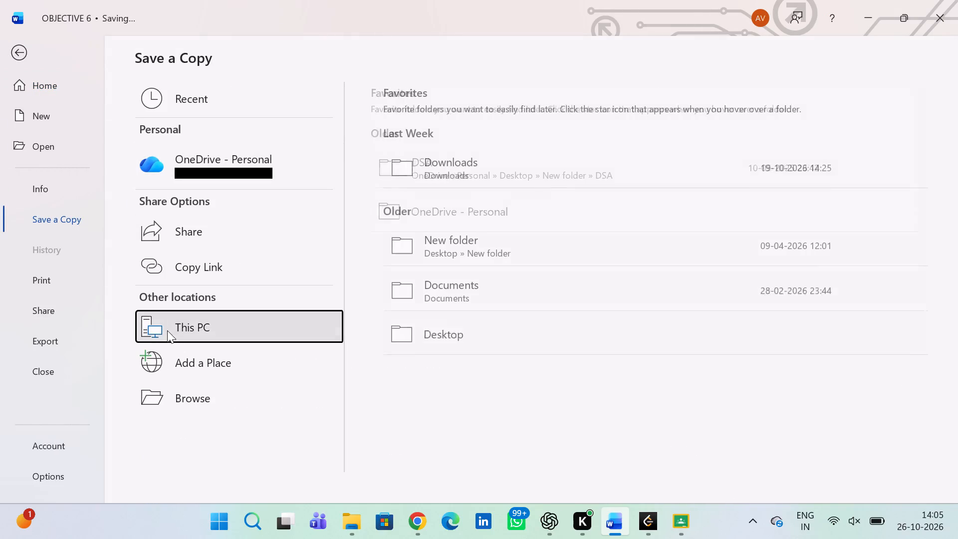
pyautogui.click(494, 172)
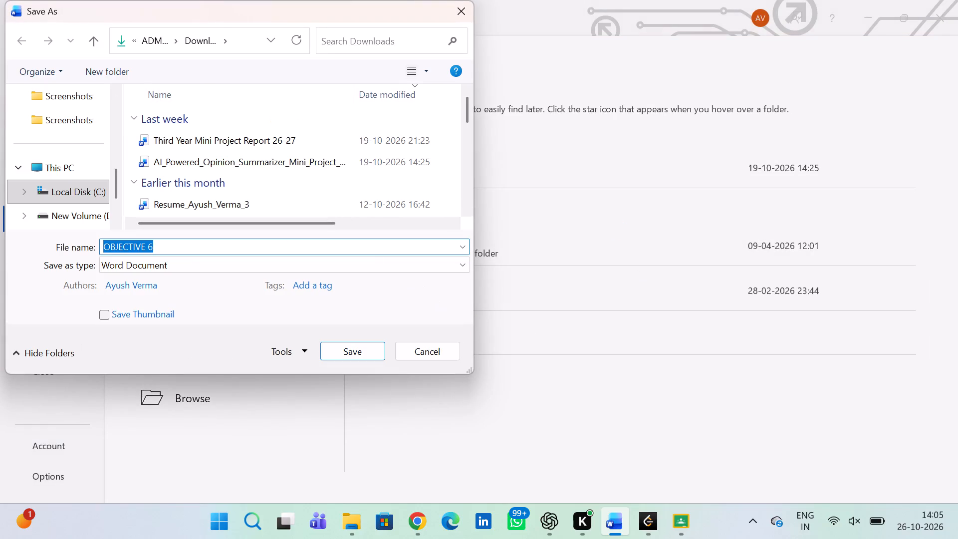
pyautogui.click(156, 248)
pyautogui.moveTo(156, 248); pyautogui.dragTo(85, 250)
pyautogui.press('BackSpace')
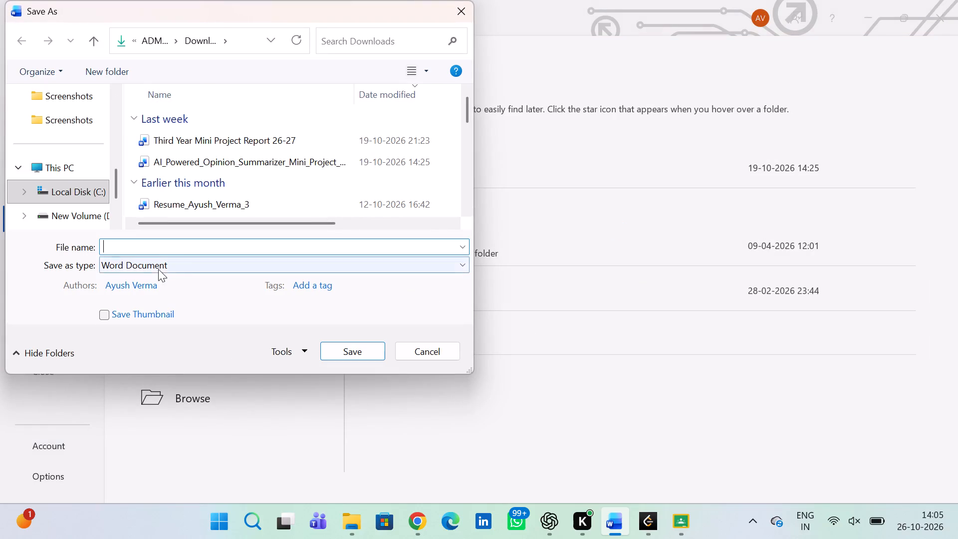
pyautogui.click(158, 269)
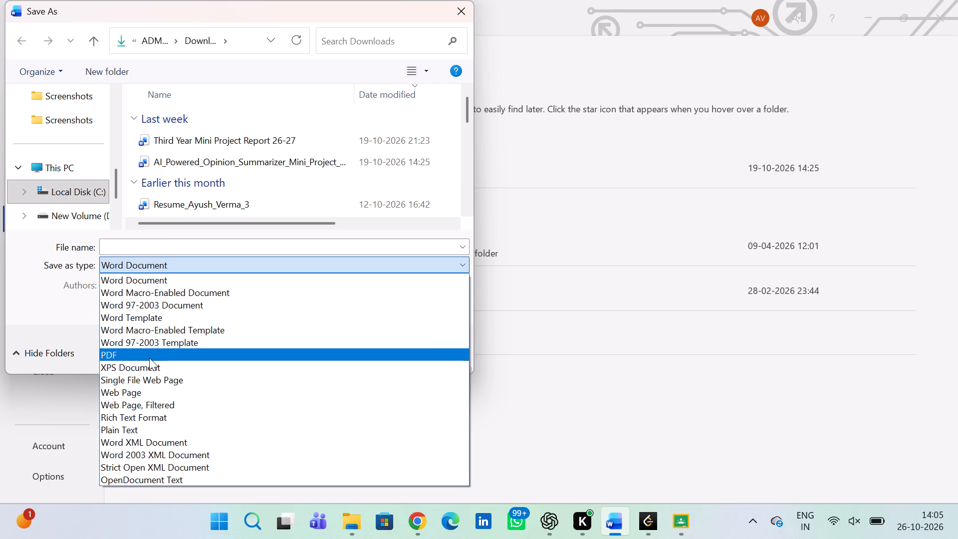
pyautogui.click(149, 358)
pyautogui.click(184, 246)
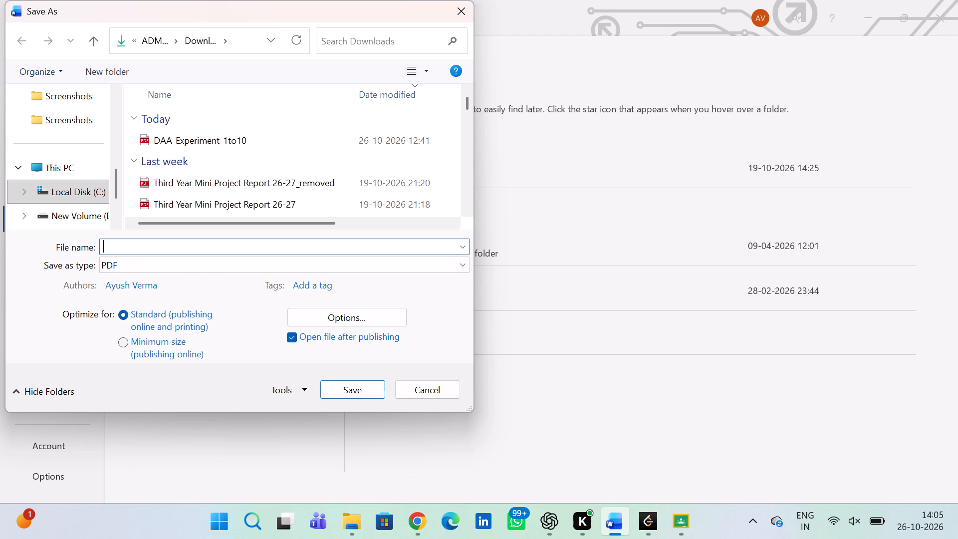
pyautogui.press('e')
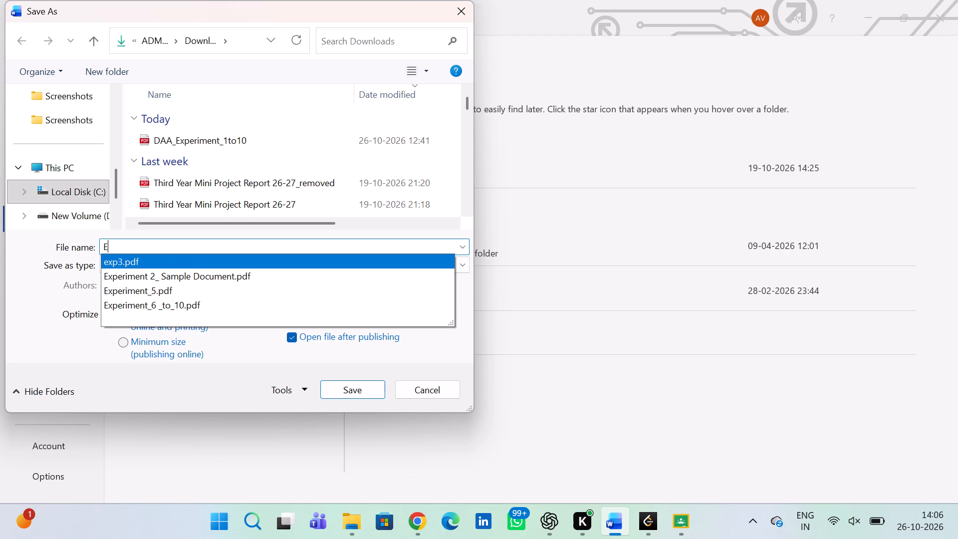
# Name the PDF copy Exp and save it in the Downloads folder.
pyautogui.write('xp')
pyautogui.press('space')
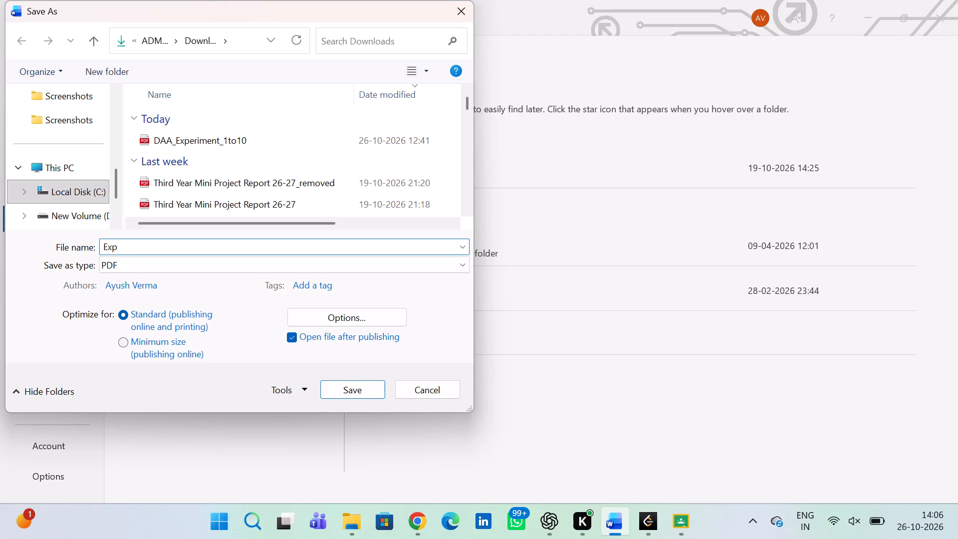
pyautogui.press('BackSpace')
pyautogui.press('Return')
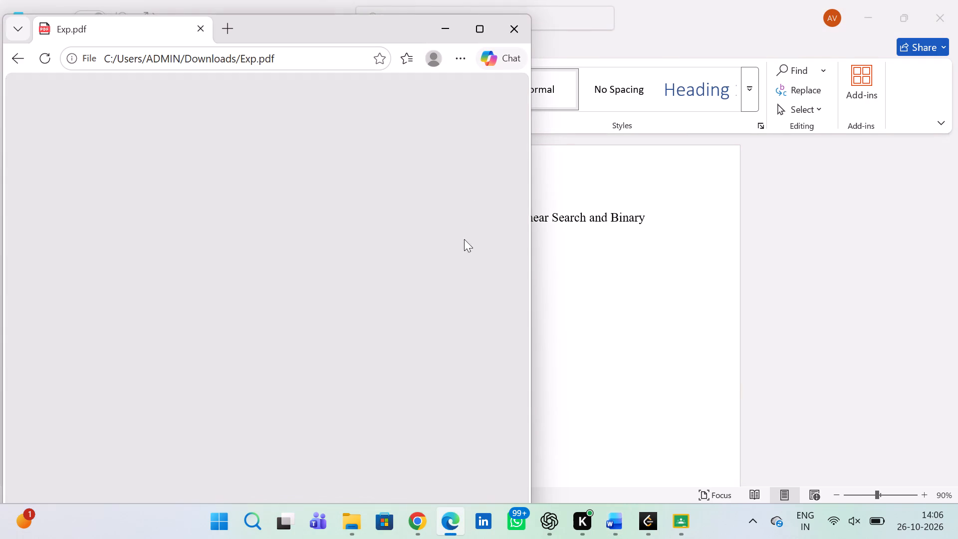
# Review the exported Exp PDF from its first page through the insertion, bubble and selection sort code to the OUTPUT section on page 8.
pyautogui.scroll(-1, 268, 377)
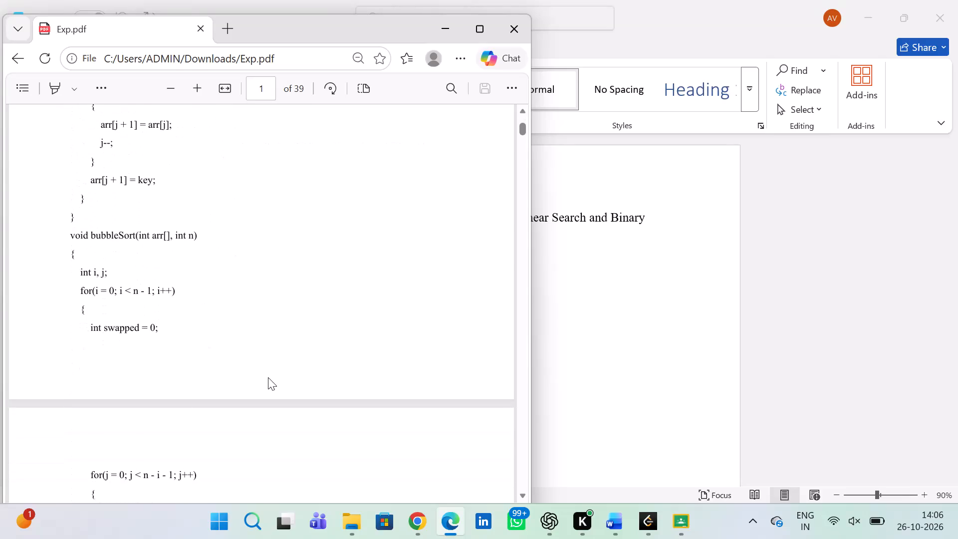
pyautogui.scroll(-2, 268, 377)
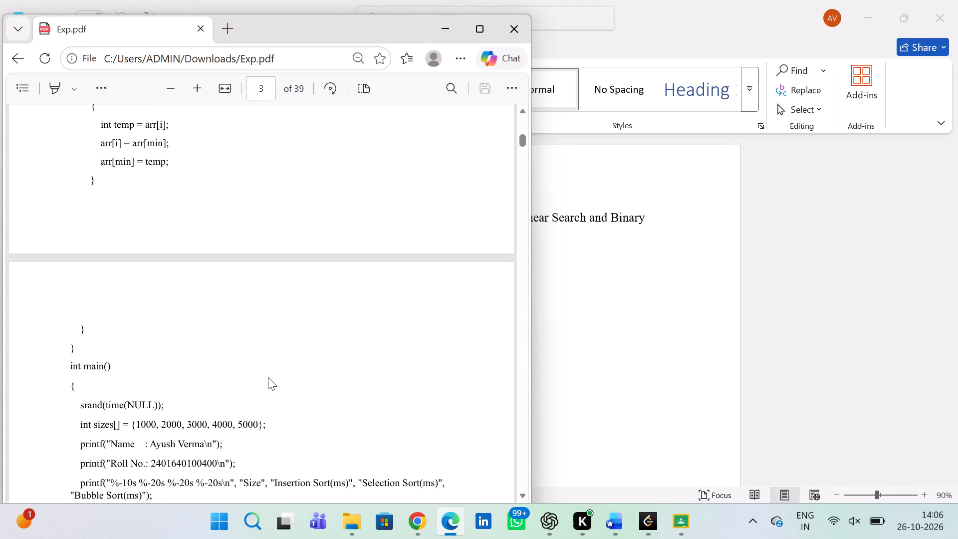
pyautogui.scroll(-1, 268, 377)
pyautogui.hscroll(3, 268, 377)
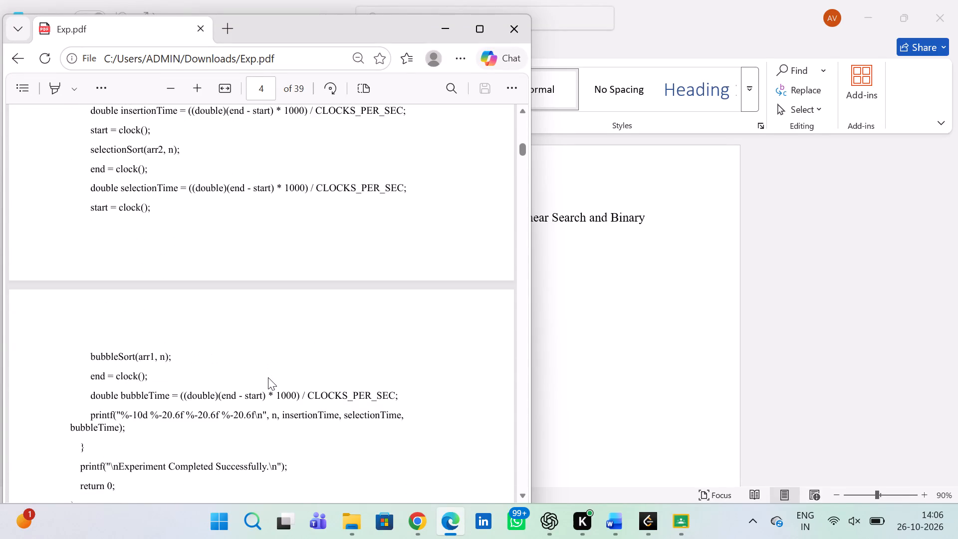
pyautogui.hscroll(9, 268, 377)
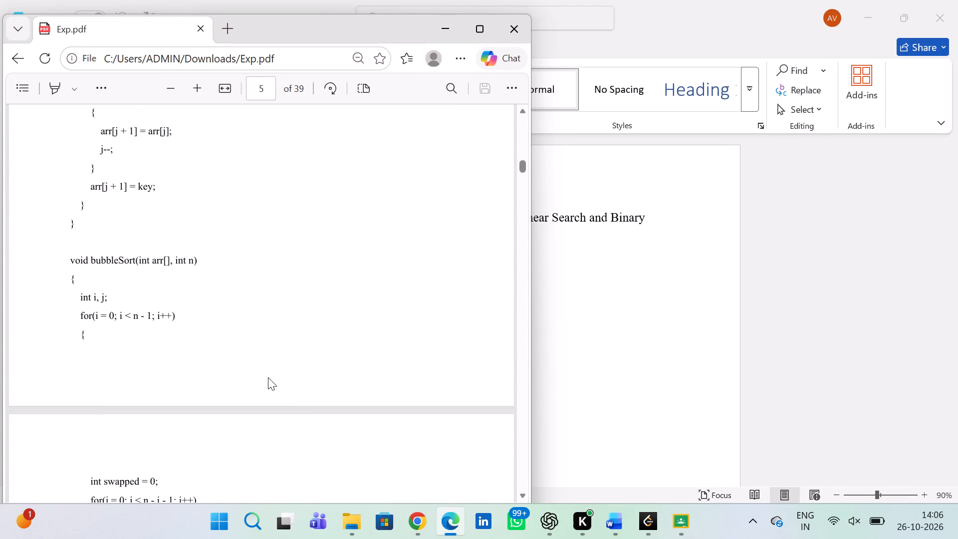
pyautogui.hscroll(9, 268, 377)
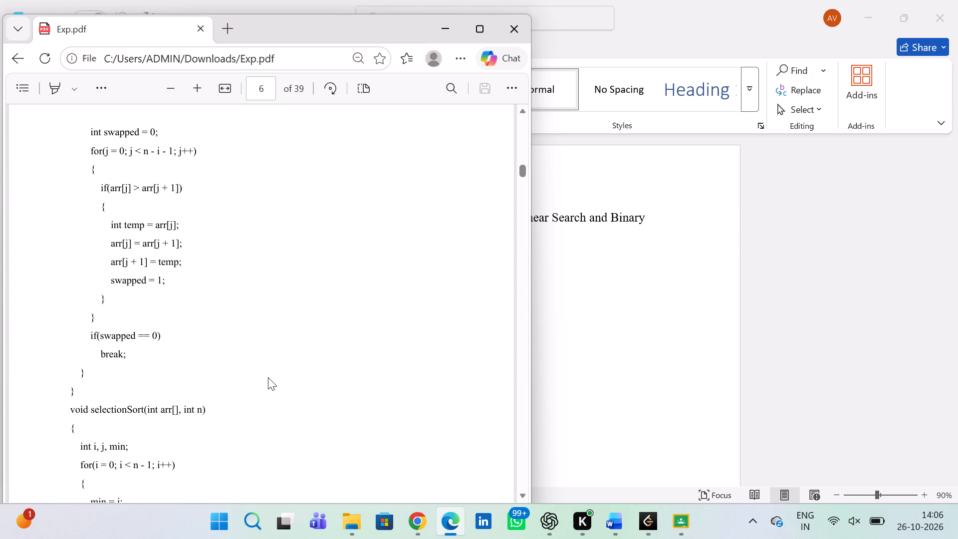
pyautogui.hscroll(9, 268, 377)
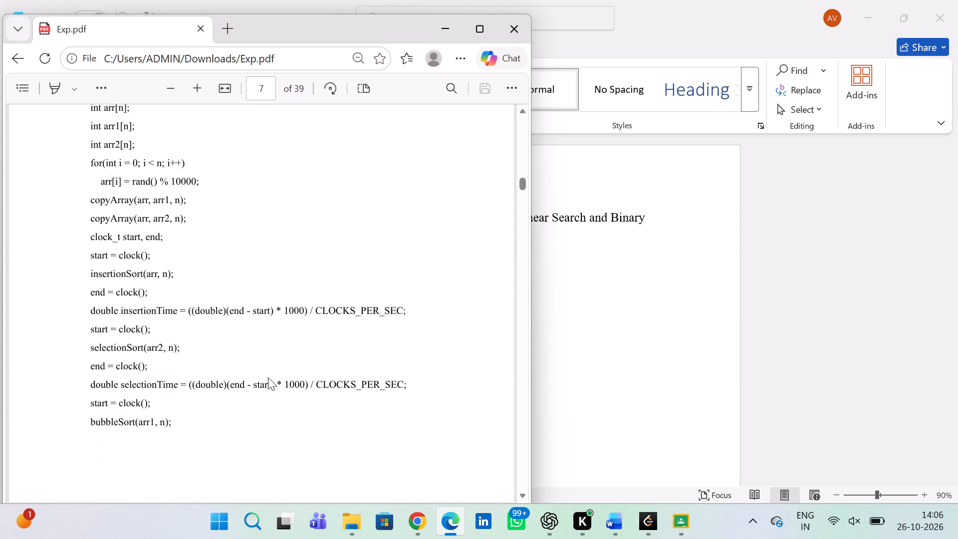
pyautogui.hscroll(8, 268, 377)
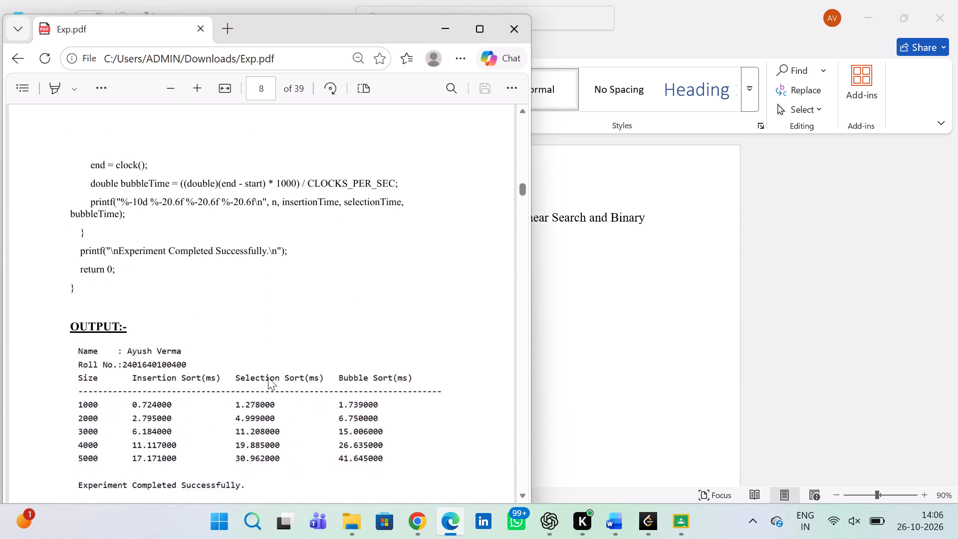
pyautogui.scroll(-1, 268, 377)
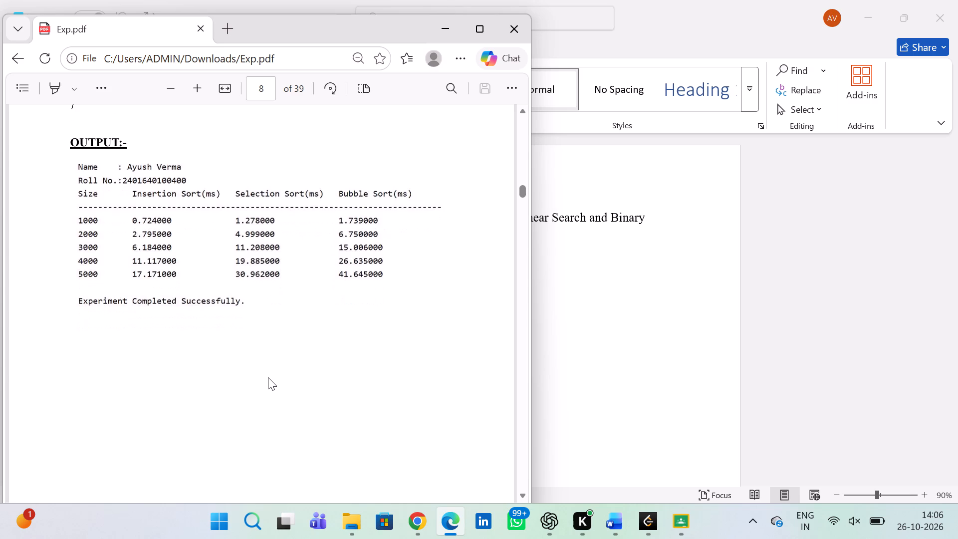
# Review the exported Exp PDF in Edge from the insertion, selection and bubble sort output through the merge and quick sort output.
pyautogui.scroll(-2, 268, 377)
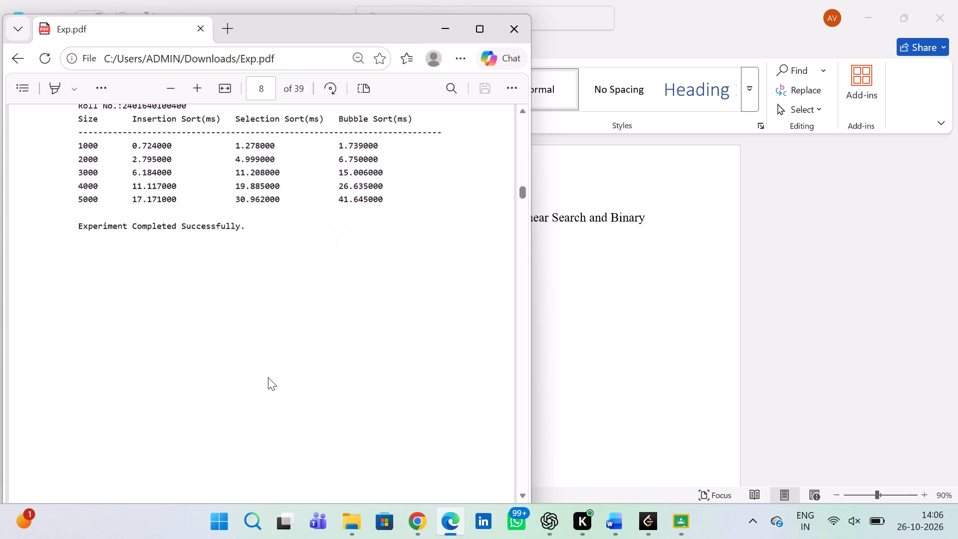
pyautogui.scroll(-6, 268, 377)
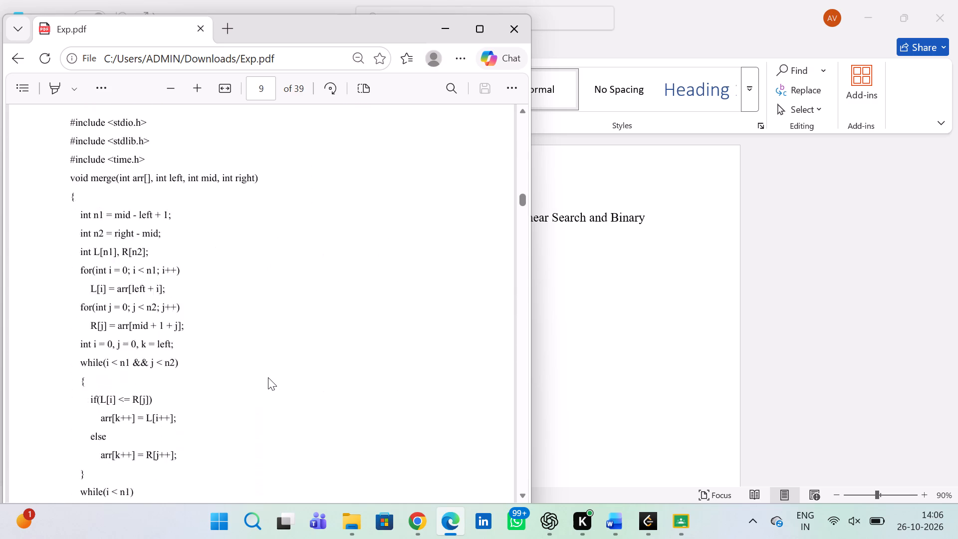
pyautogui.scroll(-4, 268, 377)
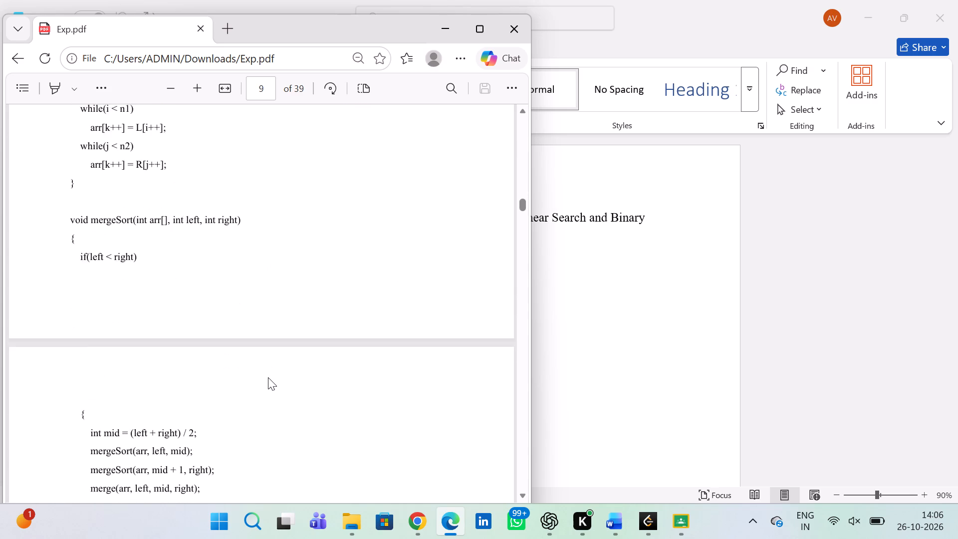
pyautogui.scroll(-4, 268, 377)
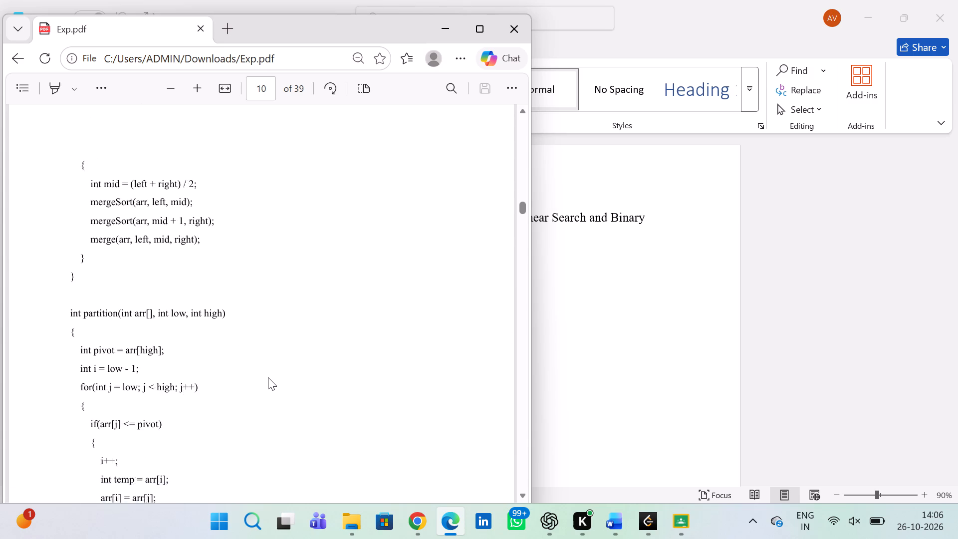
pyautogui.scroll(-1, 268, 377)
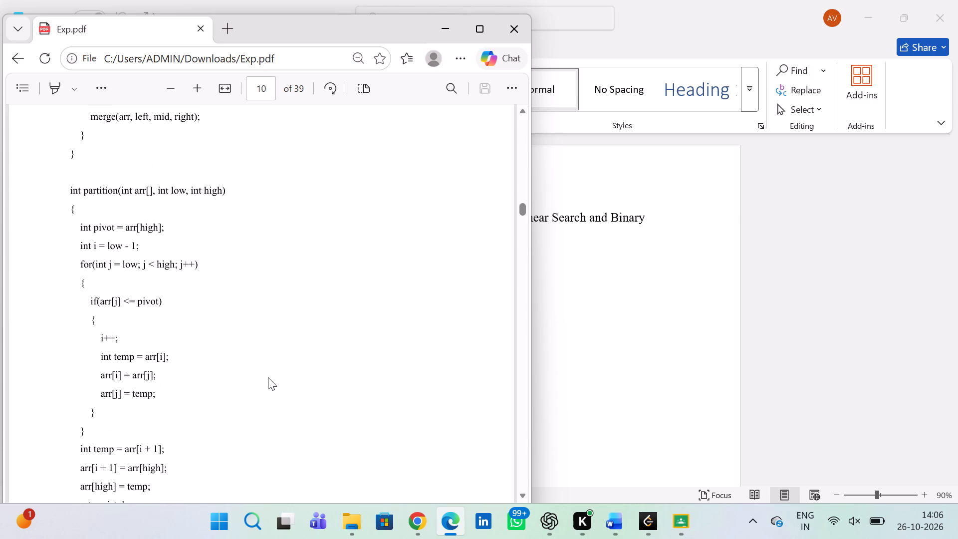
pyautogui.scroll(-1, 268, 377)
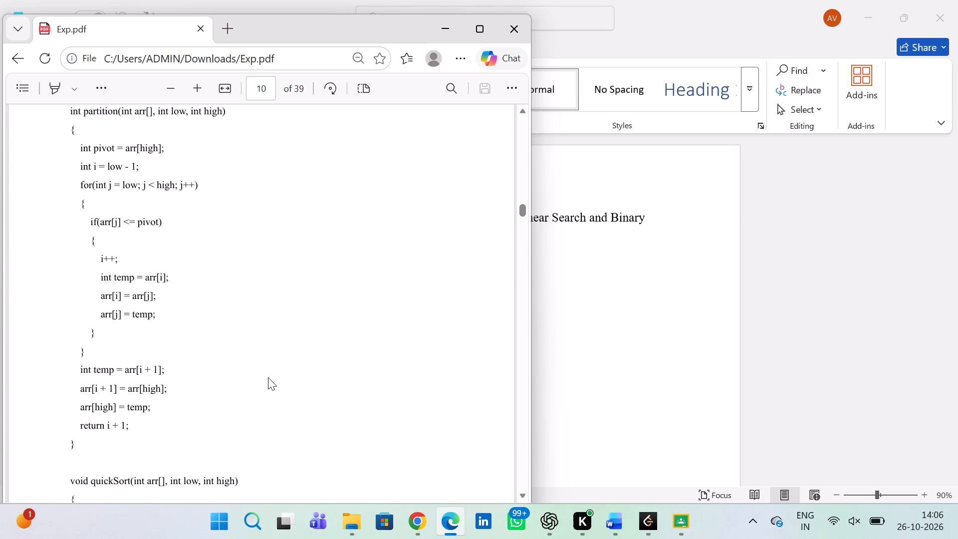
pyautogui.hscroll(2, 268, 377)
pyautogui.scroll(-1, 268, 377)
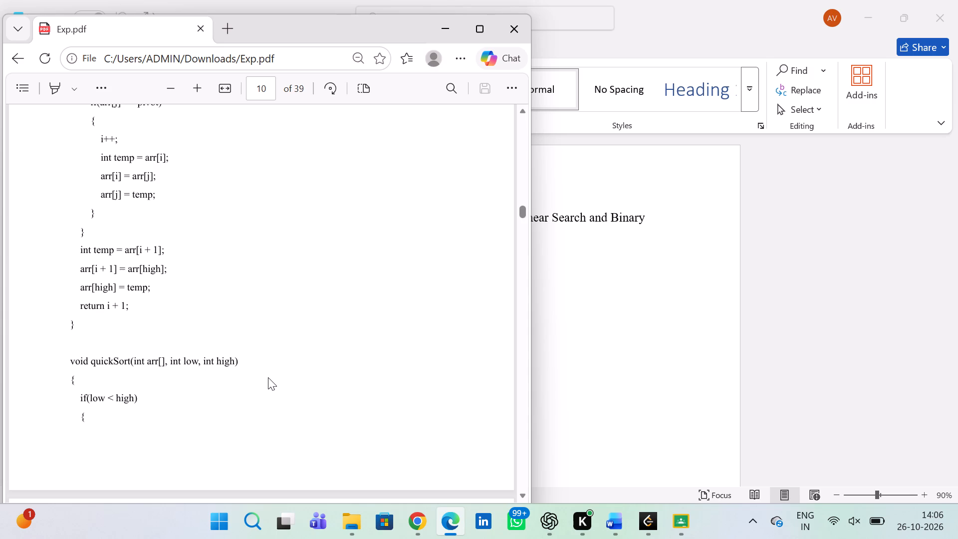
pyautogui.scroll(-1, 268, 377)
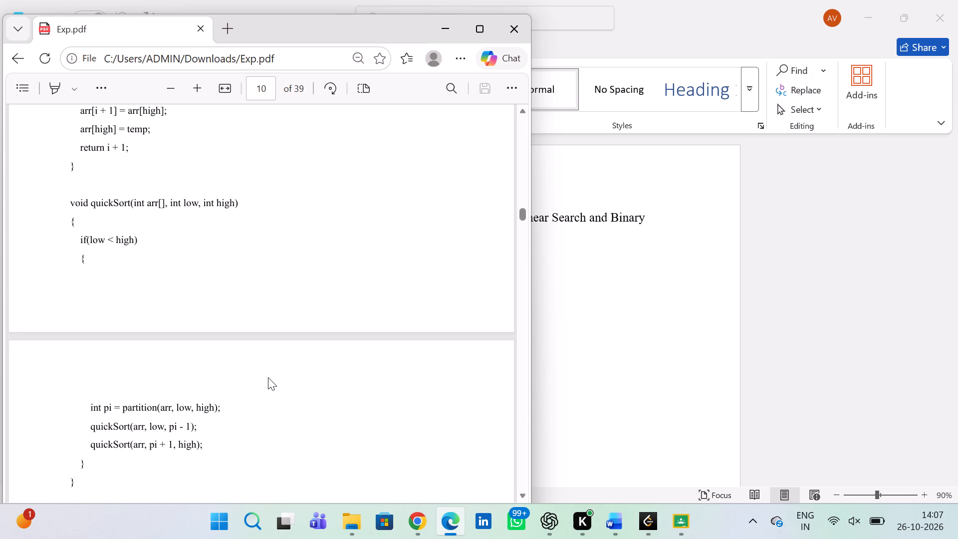
pyautogui.scroll(-1, 268, 377)
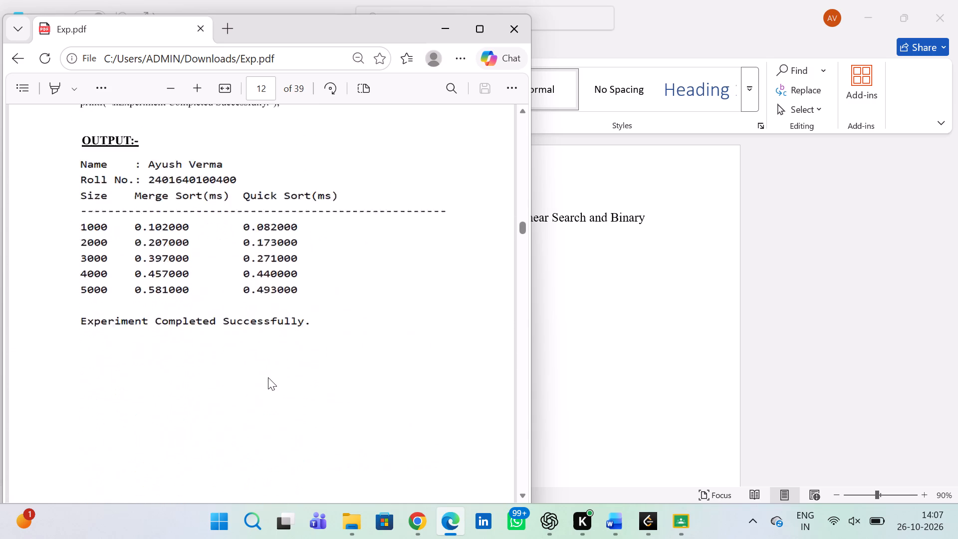
# Review the Exp PDF from the heap, counting and radix sort code and output into the EXPERIMENT 5 shell sort code.
pyautogui.scroll(-1, 268, 377)
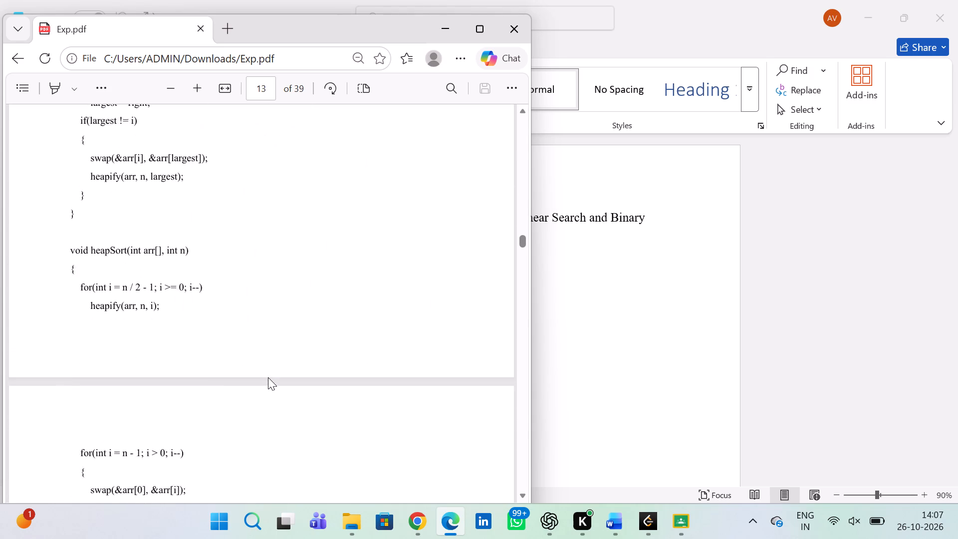
pyautogui.scroll(-1, 268, 377)
pyautogui.hscroll(4, 268, 377)
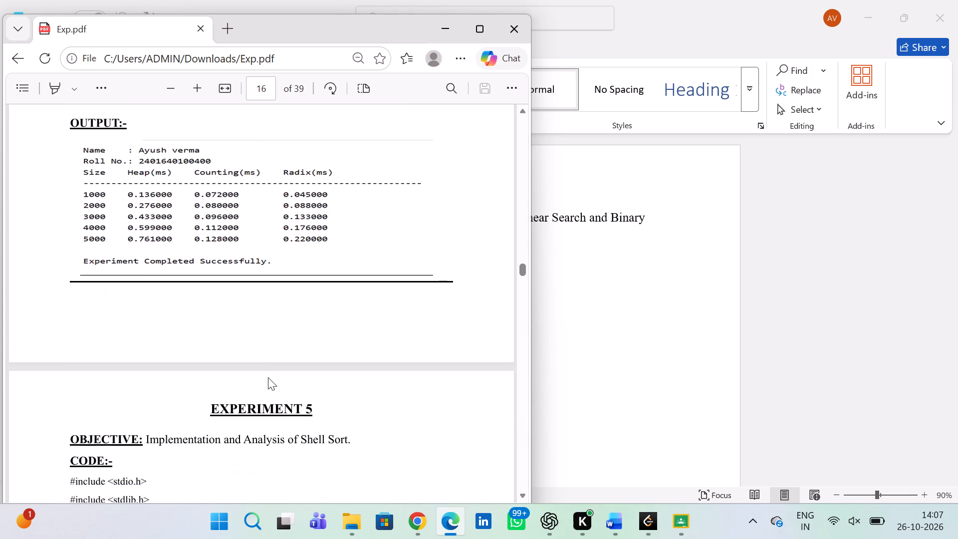
pyautogui.hscroll(3, 268, 377)
pyautogui.scroll(-1, 268, 377)
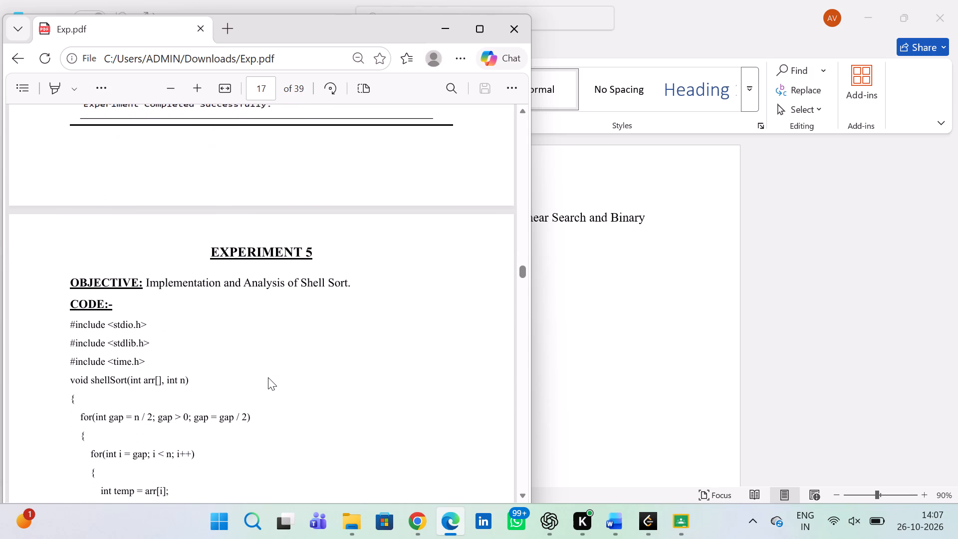
pyautogui.scroll(-1, 268, 377)
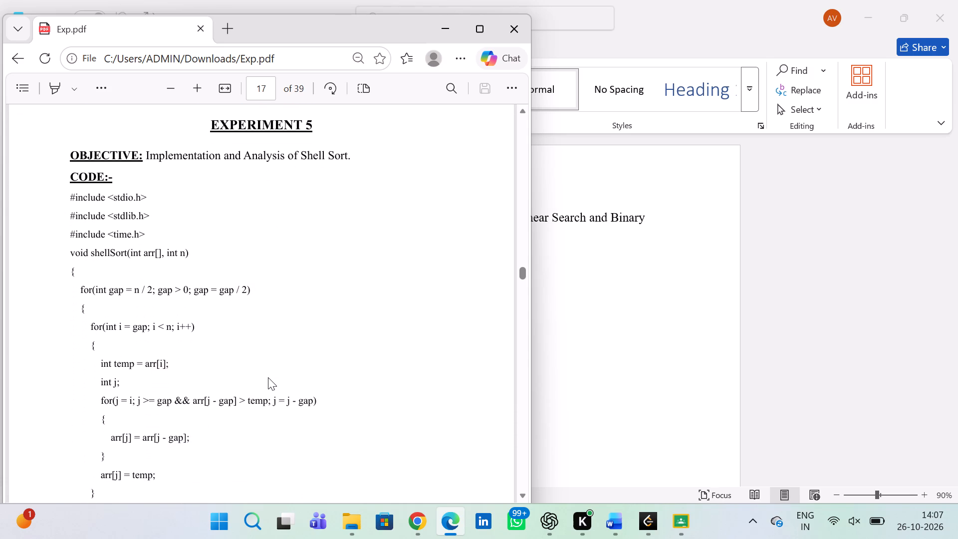
pyautogui.scroll(-1, 268, 377)
pyautogui.scroll(2, 268, 377)
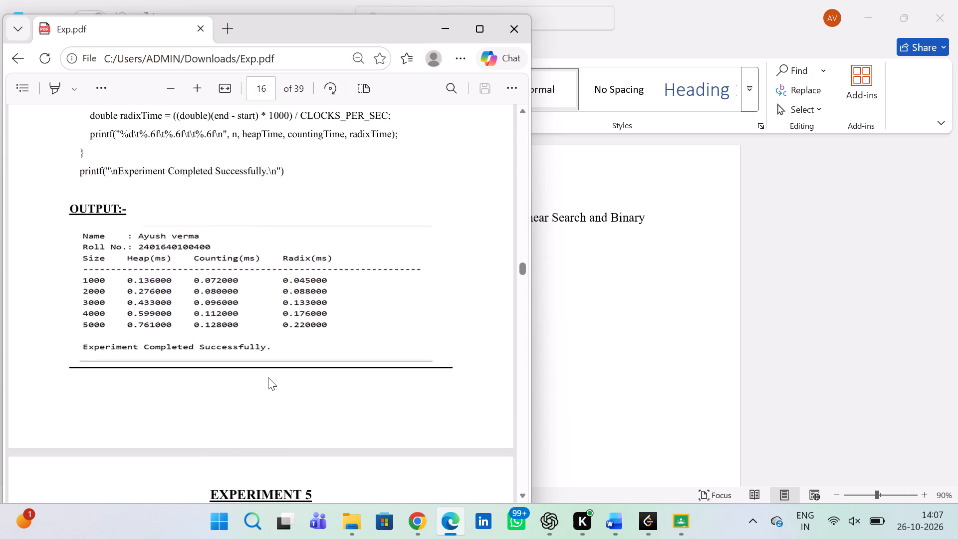
pyautogui.scroll(1, 268, 377)
pyautogui.scroll(-1, 268, 377)
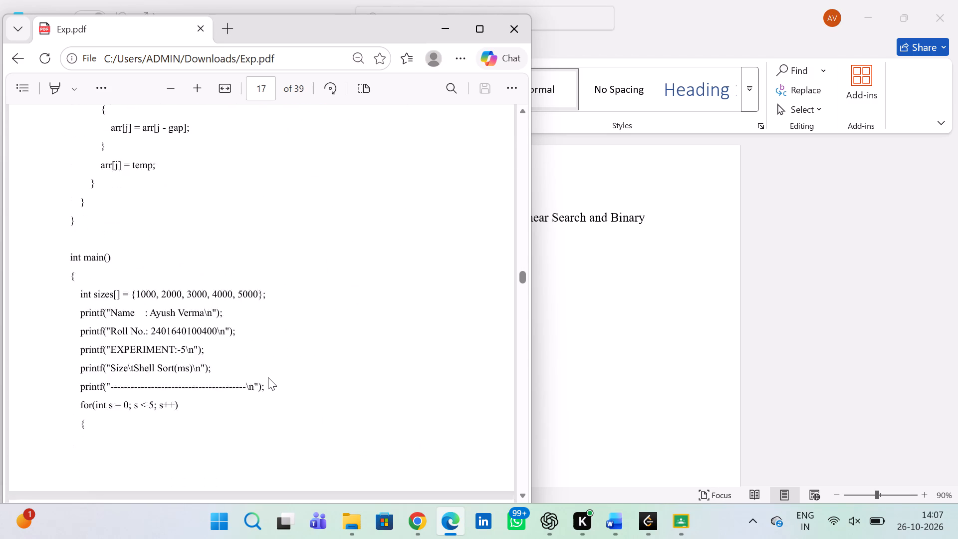
# Review the Exp PDF pages after the shell sort code, going back over the activity selection code and its output on pages 20 to 22.
pyautogui.scroll(-1, 268, 377)
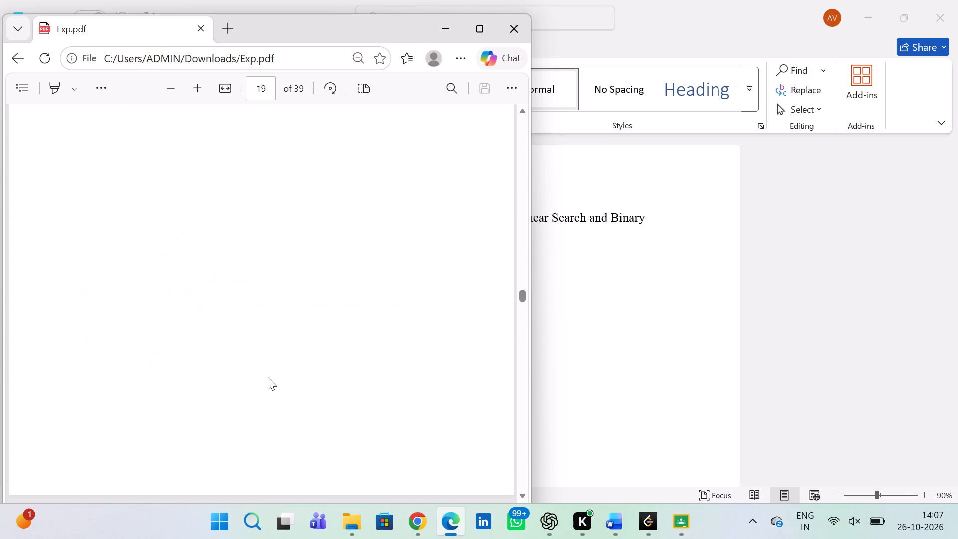
pyautogui.scroll(-2, 268, 377)
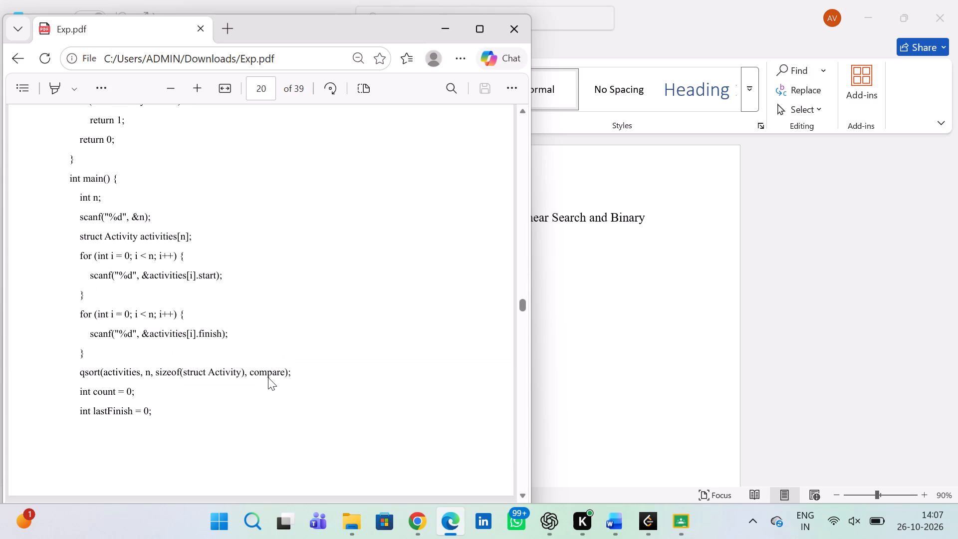
pyautogui.scroll(-1, 268, 377)
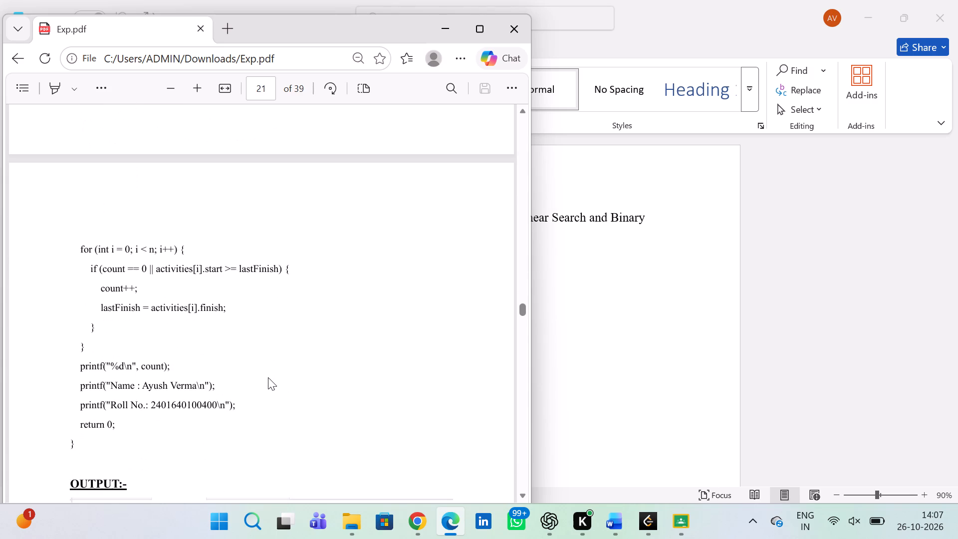
pyautogui.scroll(-5, 268, 377)
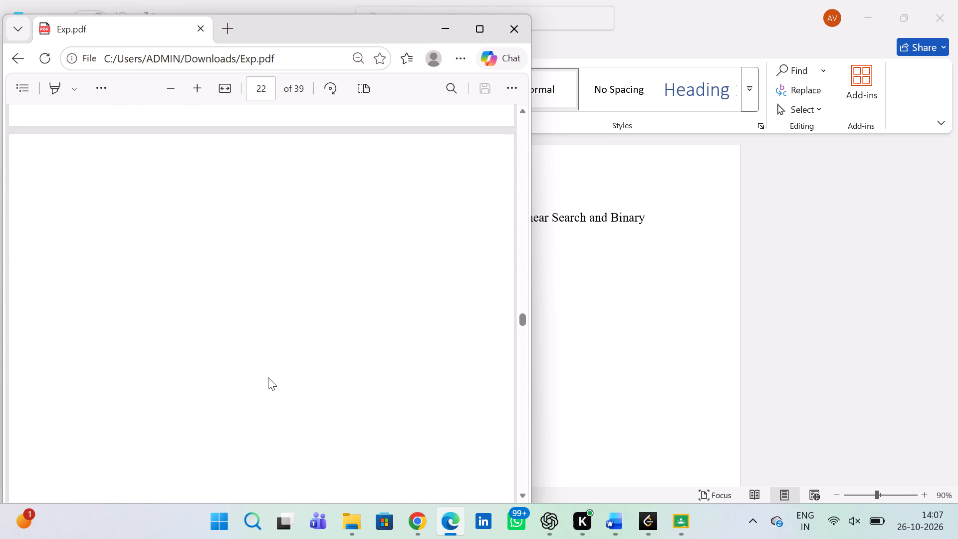
pyautogui.scroll(-2, 268, 377)
pyautogui.scroll(2, 268, 377)
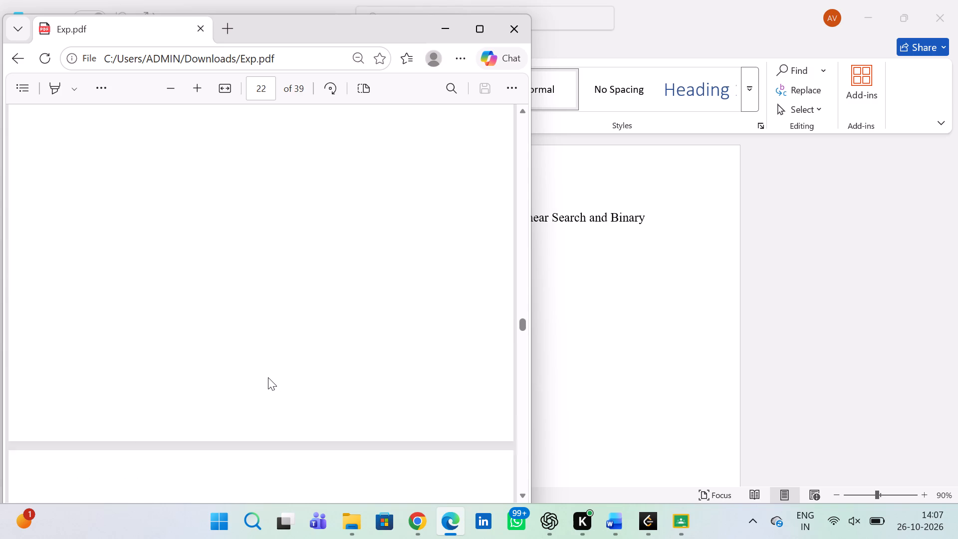
pyautogui.scroll(7, 268, 377)
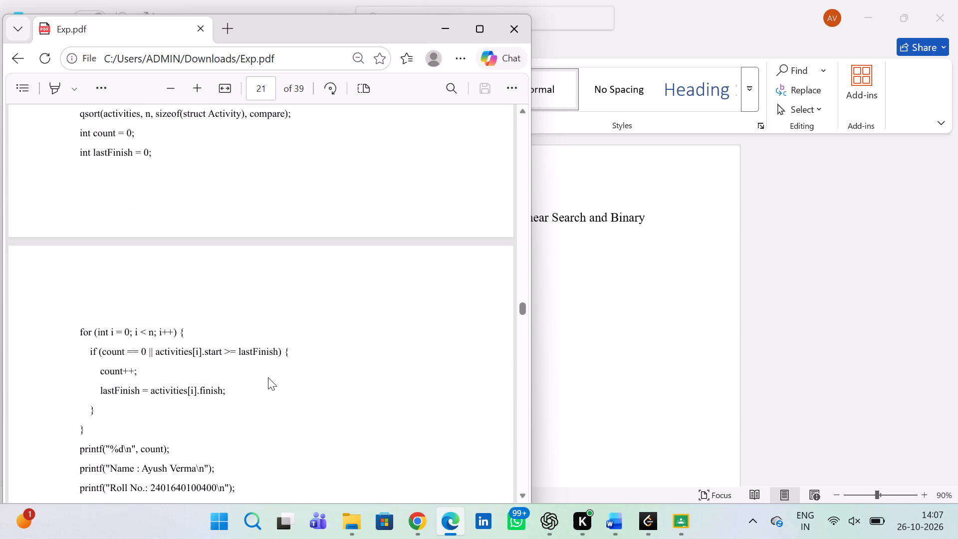
pyautogui.scroll(3, 268, 377)
pyautogui.scroll(-2, 268, 377)
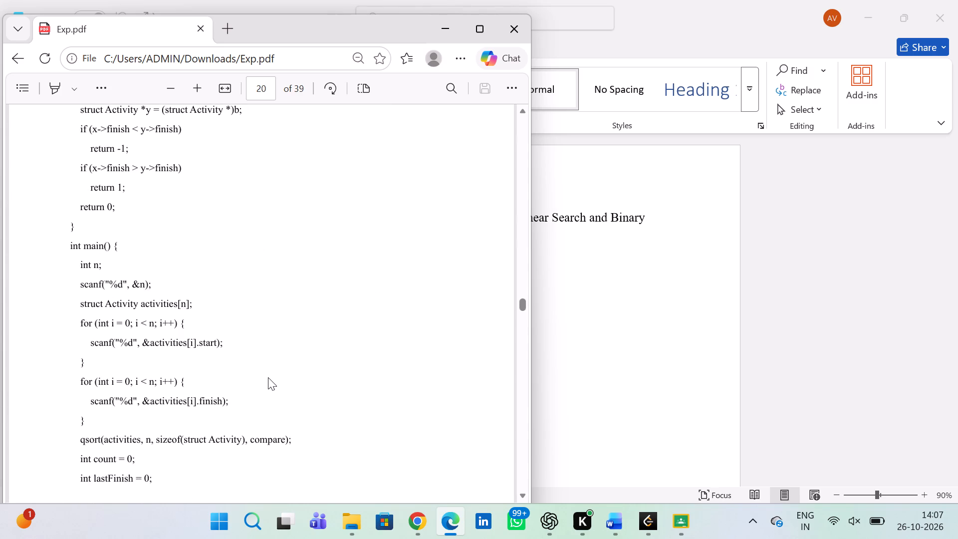
pyautogui.scroll(-3, 268, 377)
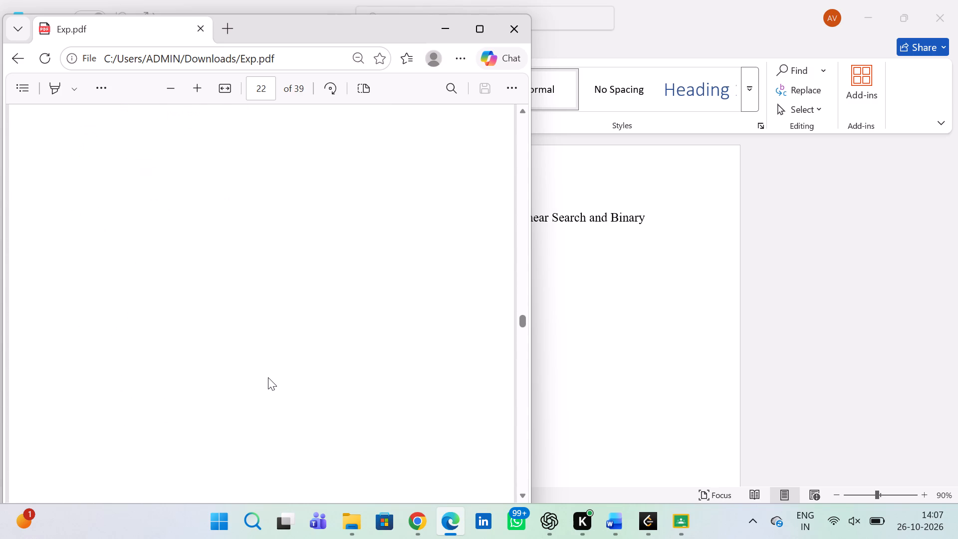
# Review the knapsack and LCS code and outputs in the Exp PDF, through to the Kruskal's algorithm code in EXPERIMENT 8.
pyautogui.scroll(-3, 268, 377)
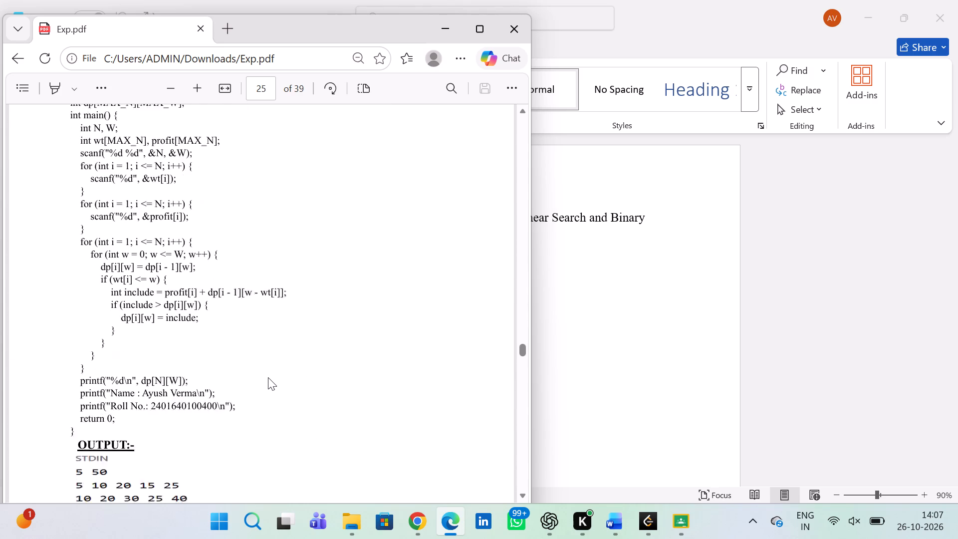
pyautogui.scroll(1, 268, 377)
pyautogui.scroll(-2, 268, 377)
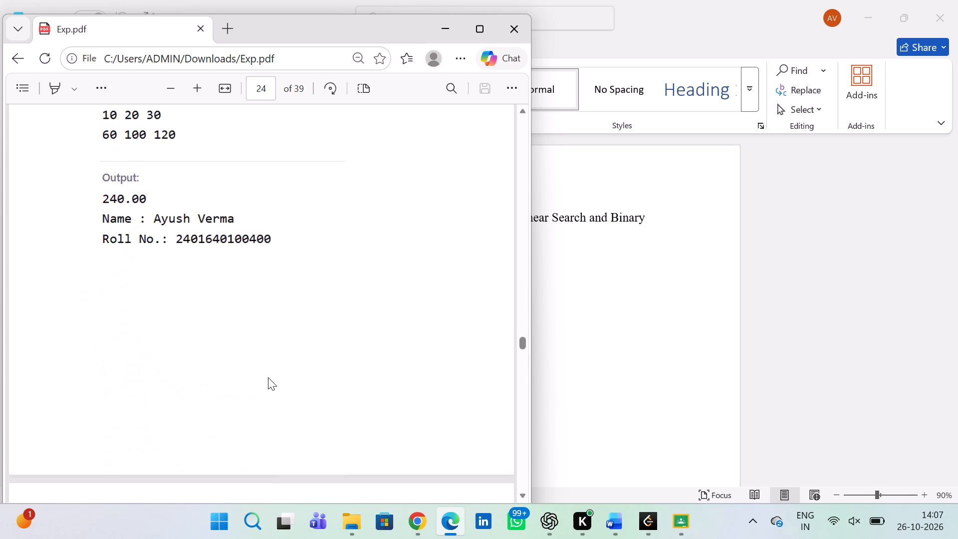
pyautogui.scroll(-5, 268, 377)
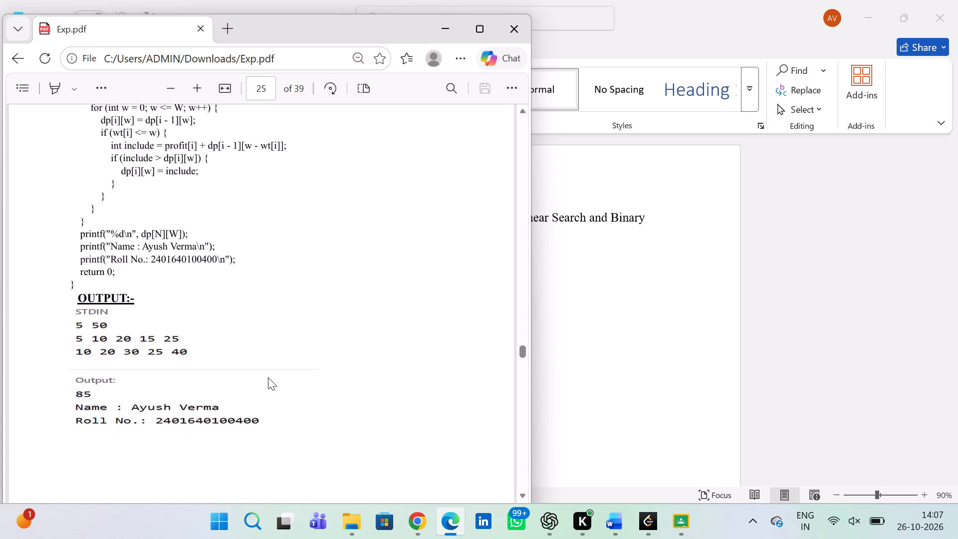
pyautogui.scroll(-2, 268, 377)
pyautogui.hscroll(1, 268, 377)
pyautogui.scroll(1, 268, 377)
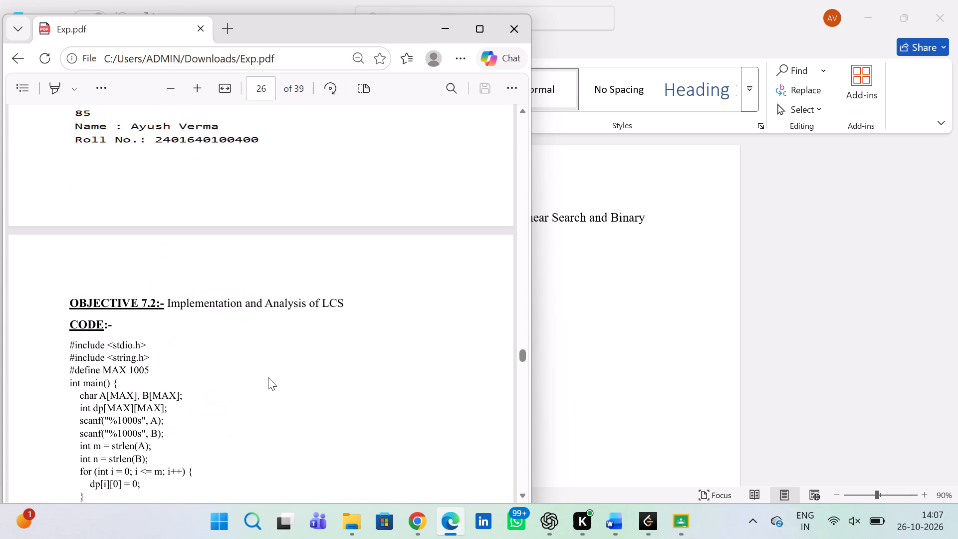
pyautogui.hscroll(7, 268, 377)
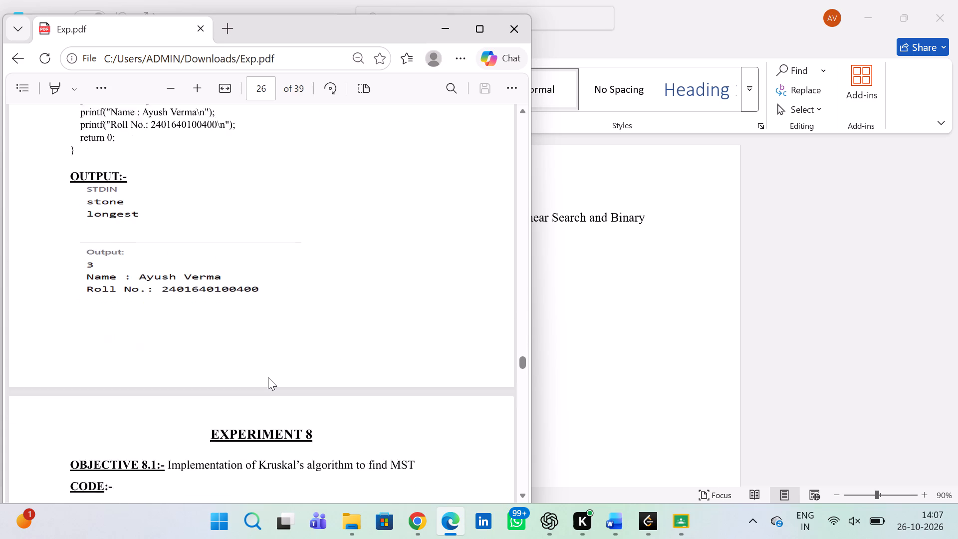
pyautogui.hscroll(4, 268, 377)
pyautogui.scroll(-1, 268, 377)
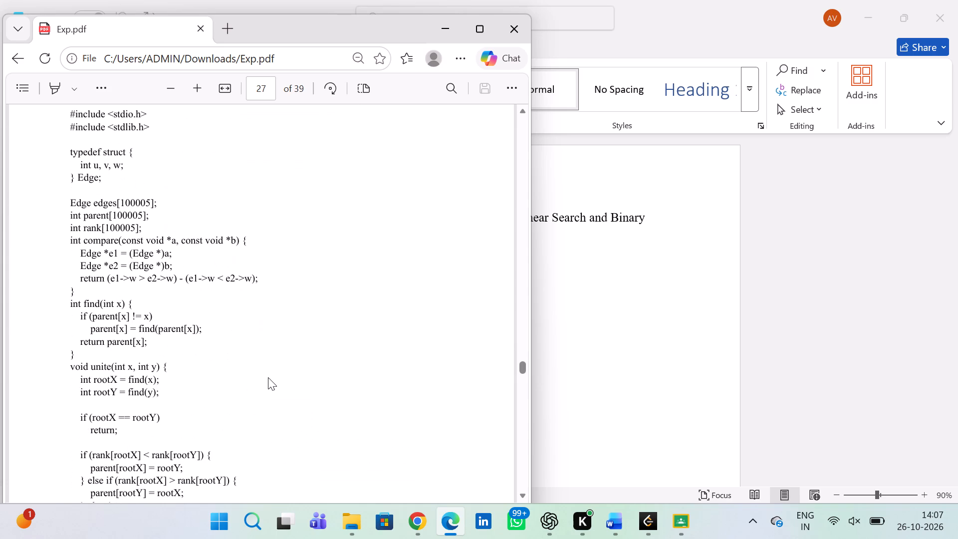
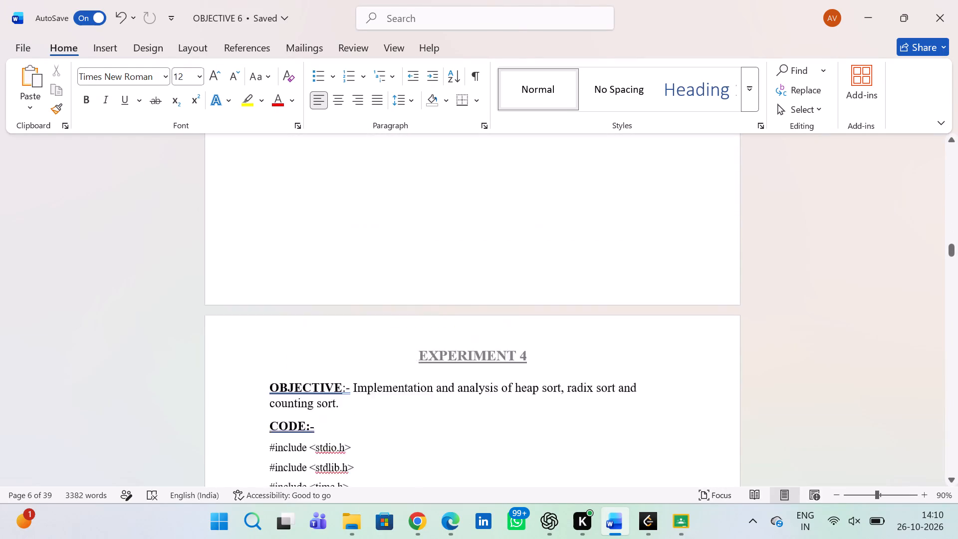
# Review the Word report from the LCS code and output in EXPERIMENT 7 through EXPERIMENT 9 to the subset sum code.
pyautogui.scroll(2, 555, 360)
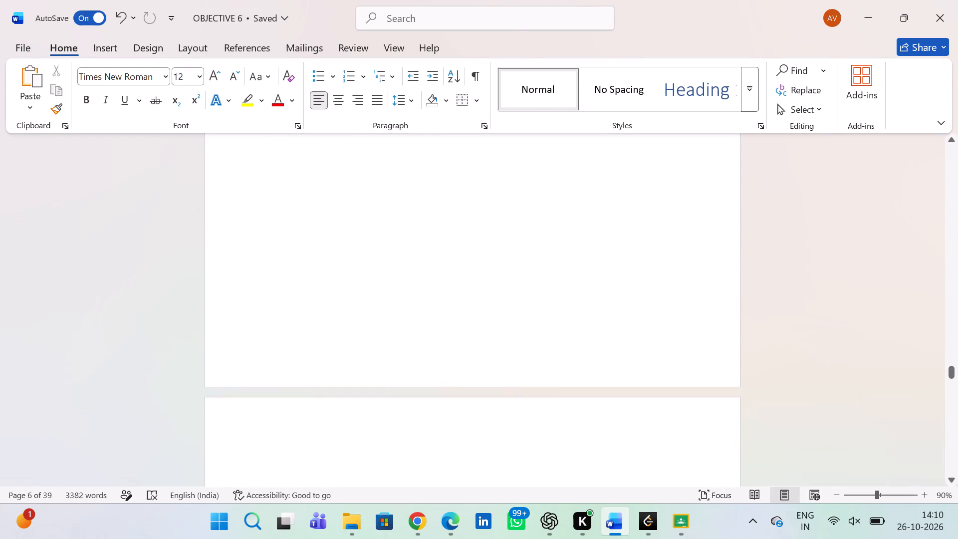
pyautogui.scroll(1, 555, 360)
pyautogui.scroll(-3, 555, 360)
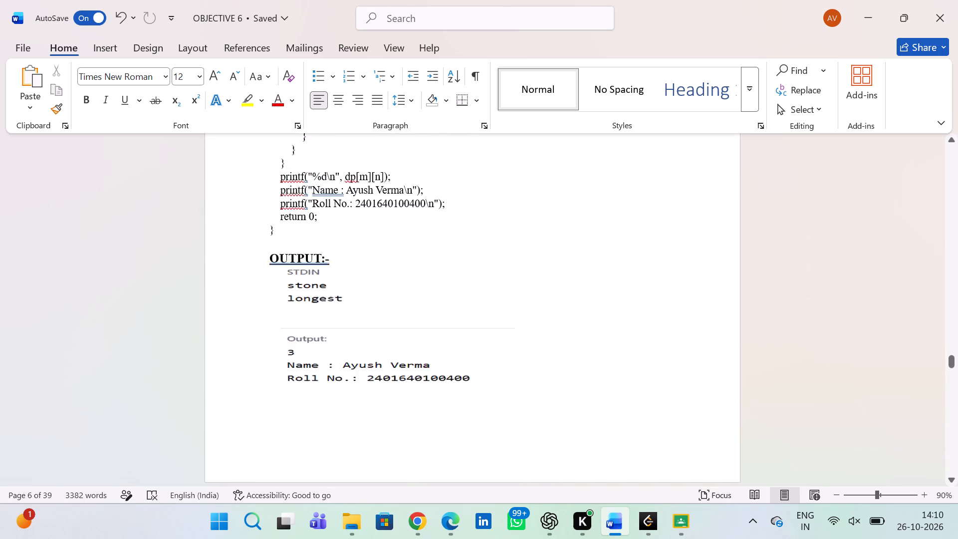
pyautogui.scroll(-5, 555, 360)
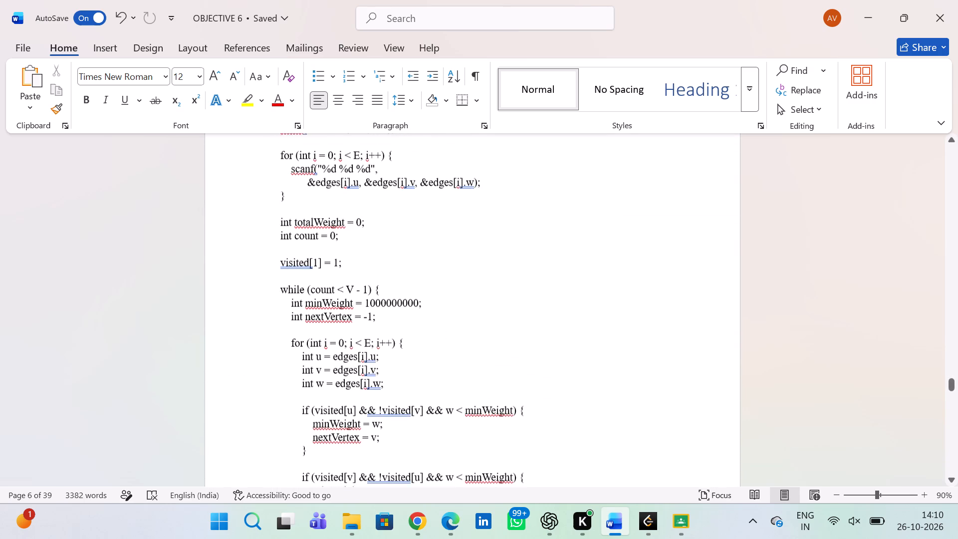
pyautogui.scroll(-3, 555, 360)
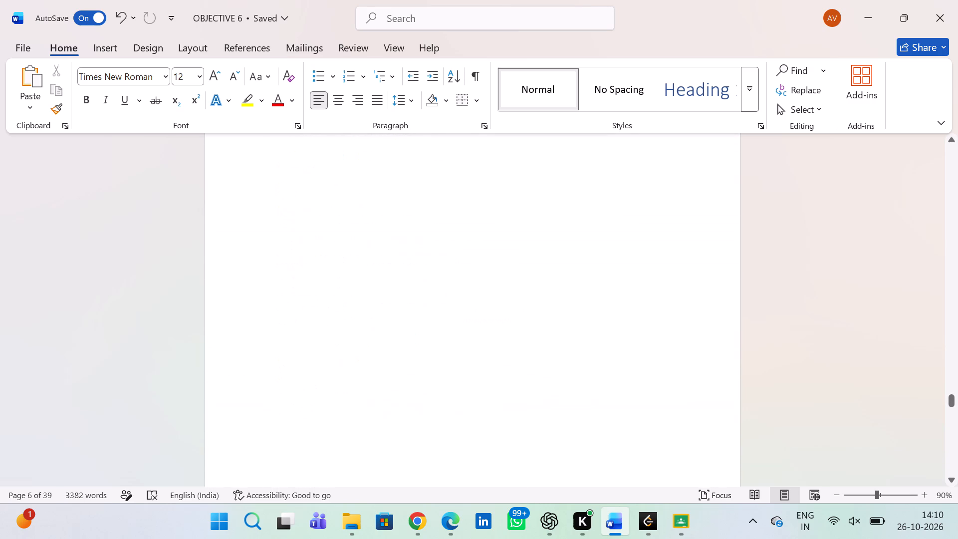
pyautogui.scroll(-2, 555, 360)
pyautogui.scroll(5, 555, 360)
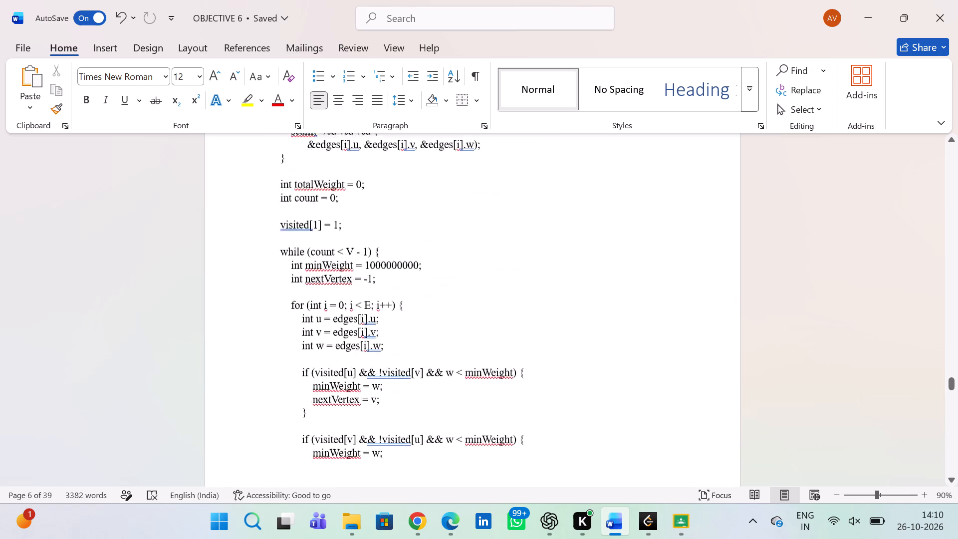
pyautogui.scroll(-6, 555, 360)
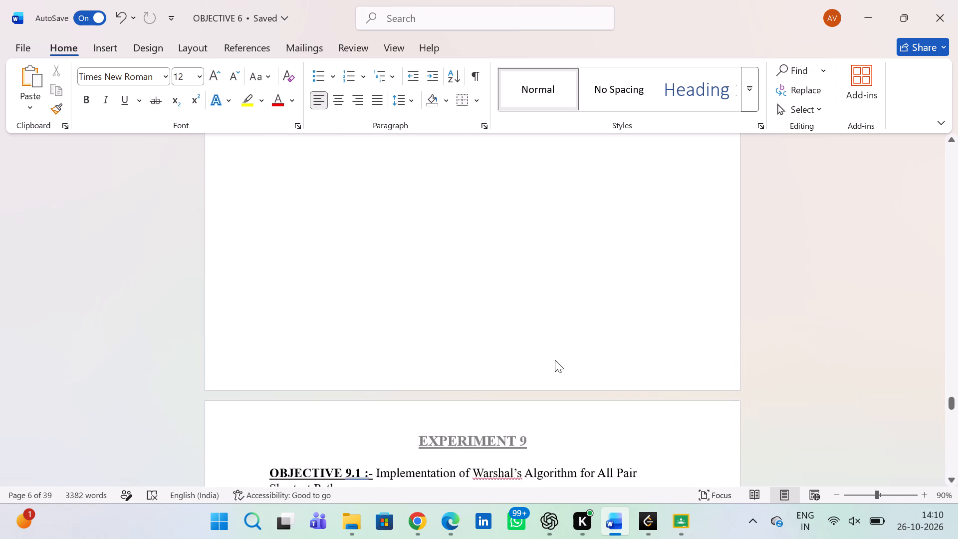
pyautogui.scroll(-2, 555, 360)
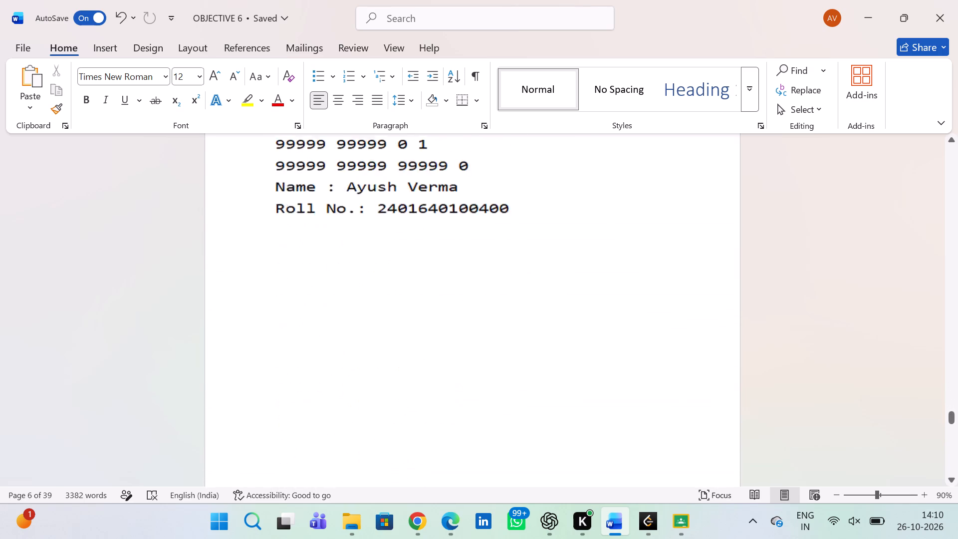
pyautogui.scroll(-1, 555, 360)
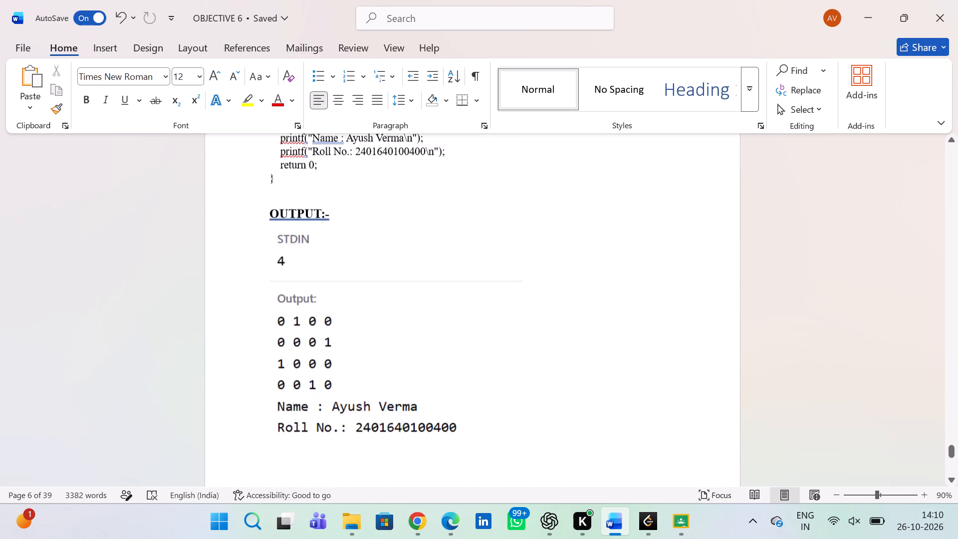
pyautogui.scroll(-3, 555, 360)
pyautogui.scroll(6, 555, 360)
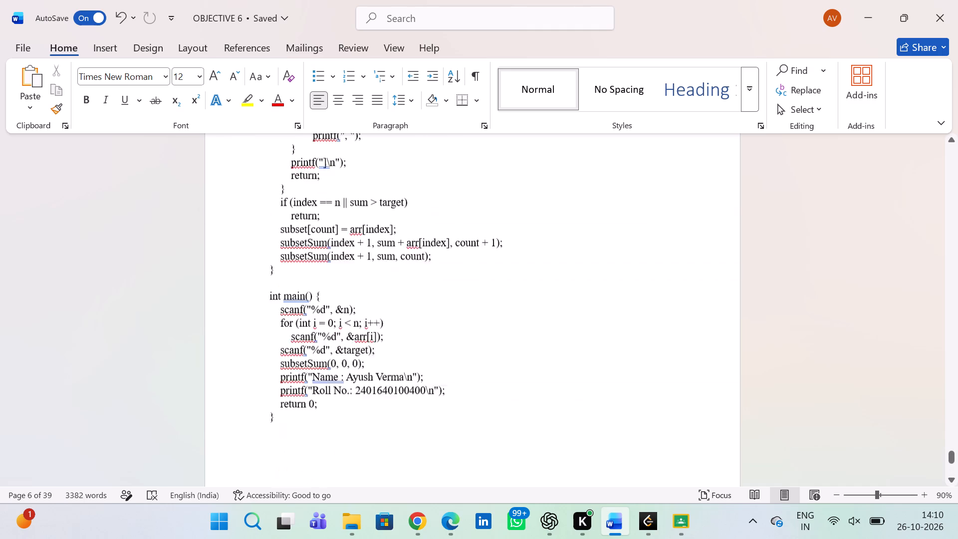
pyautogui.scroll(1, 555, 360)
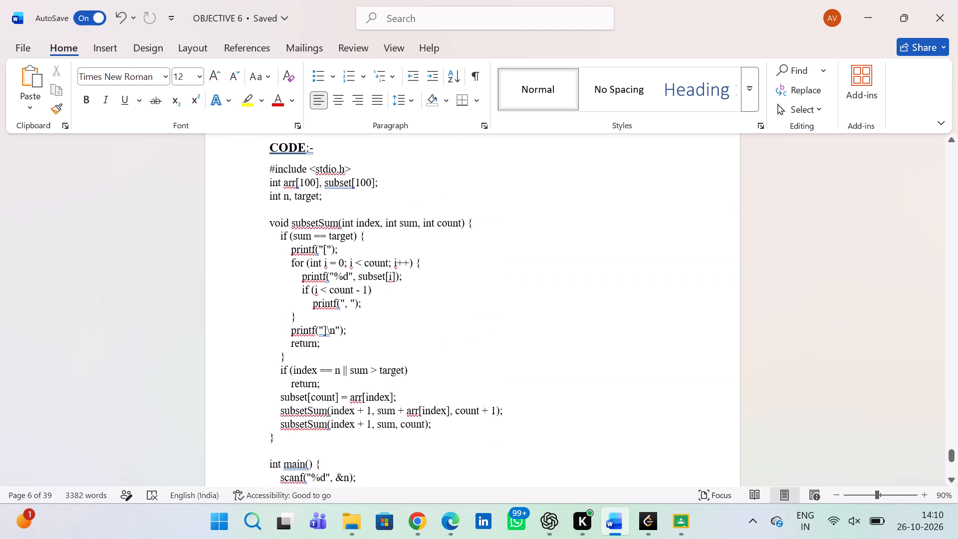
# Switch to Chrome and open a new tab.
pyautogui.click(405, 523)
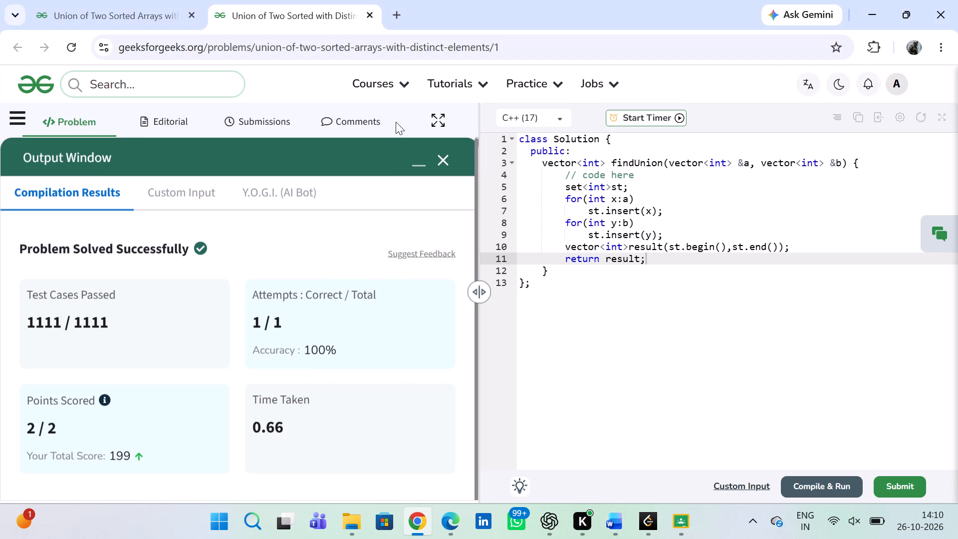
pyautogui.click(397, 26)
pyautogui.click(396, 20)
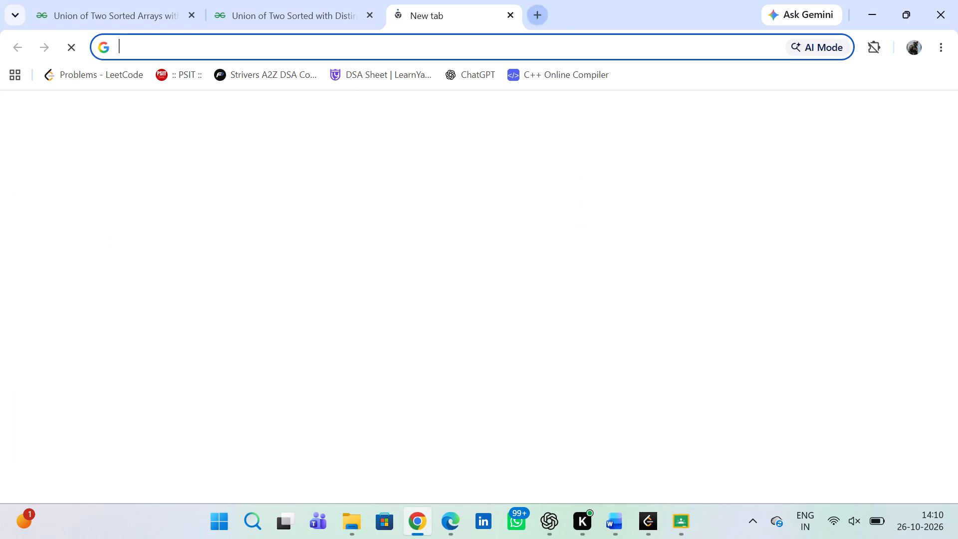
pyautogui.click(295, 52)
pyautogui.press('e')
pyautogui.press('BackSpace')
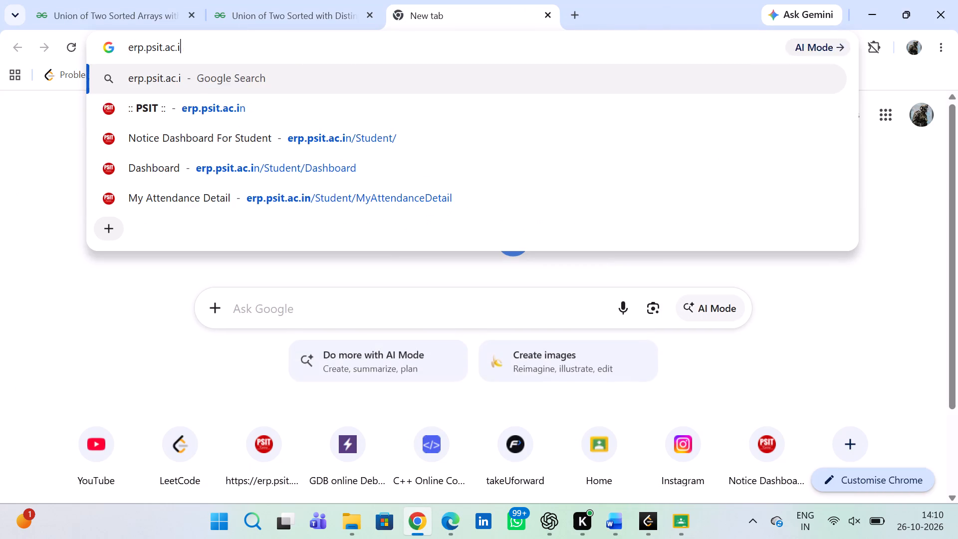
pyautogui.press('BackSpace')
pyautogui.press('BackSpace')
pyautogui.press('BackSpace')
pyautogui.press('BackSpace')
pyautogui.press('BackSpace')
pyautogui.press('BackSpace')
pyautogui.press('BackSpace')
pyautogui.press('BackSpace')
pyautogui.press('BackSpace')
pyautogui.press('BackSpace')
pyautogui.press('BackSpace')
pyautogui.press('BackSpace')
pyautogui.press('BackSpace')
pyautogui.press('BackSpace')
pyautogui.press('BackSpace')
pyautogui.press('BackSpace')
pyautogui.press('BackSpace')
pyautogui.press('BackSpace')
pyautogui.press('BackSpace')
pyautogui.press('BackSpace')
# Search the web for "remove pages from pdf".
pyautogui.write('remove')
pyautogui.press('space')
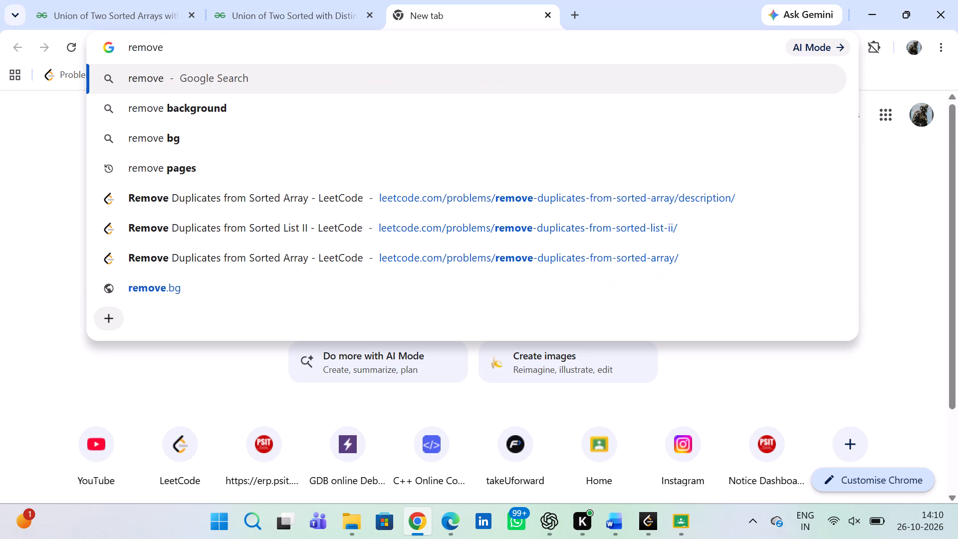
pyautogui.press('Down')
pyautogui.press('Down')
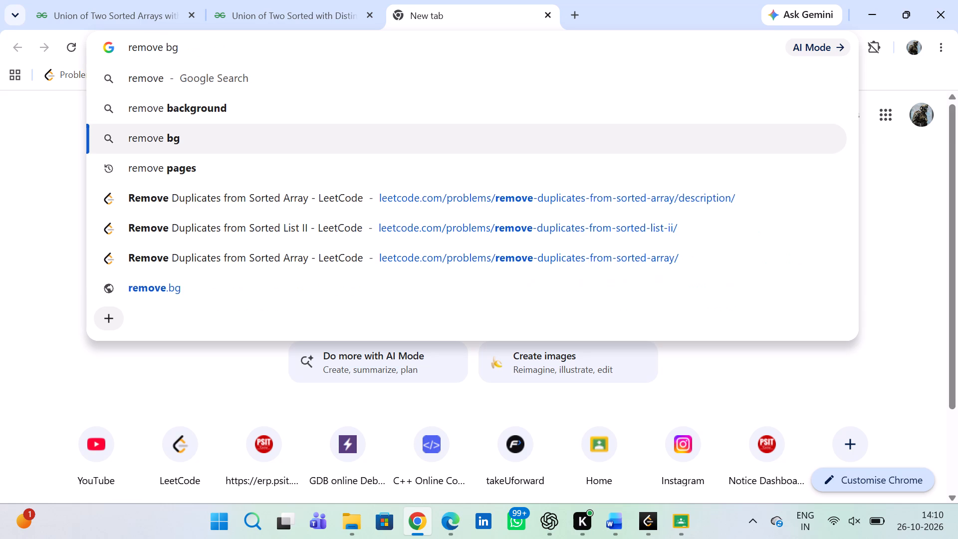
pyautogui.press('BackSpace')
pyautogui.press('BackSpace')
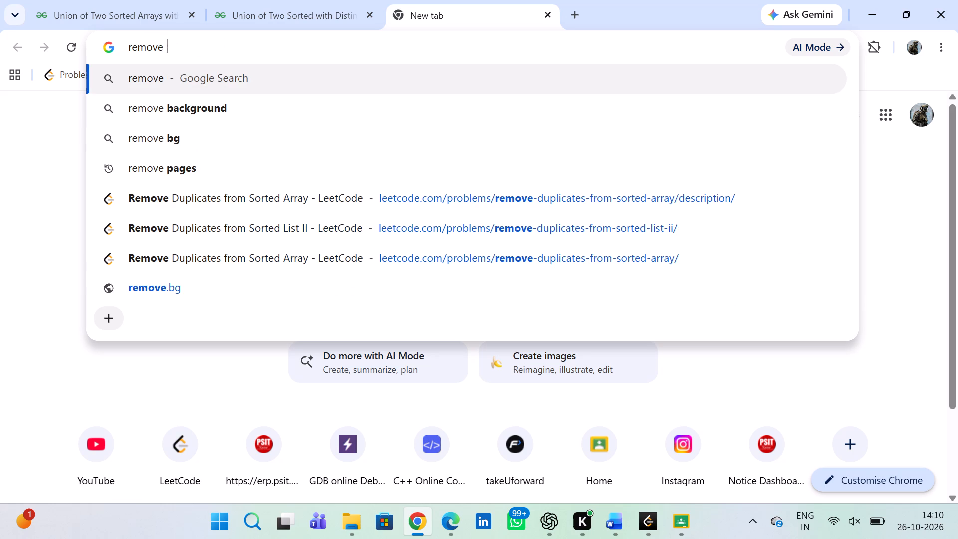
pyautogui.write('pages from')
pyautogui.press('space')
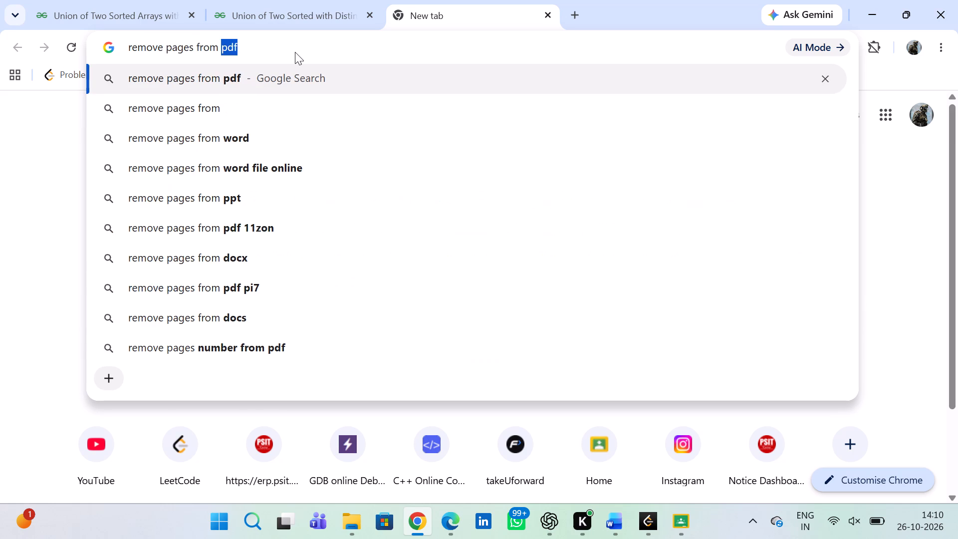
pyautogui.press('Return')
# Open iLovePDF's Remove PDF pages tool and load the Exp PDF from Downloads.
pyautogui.click(147, 234)
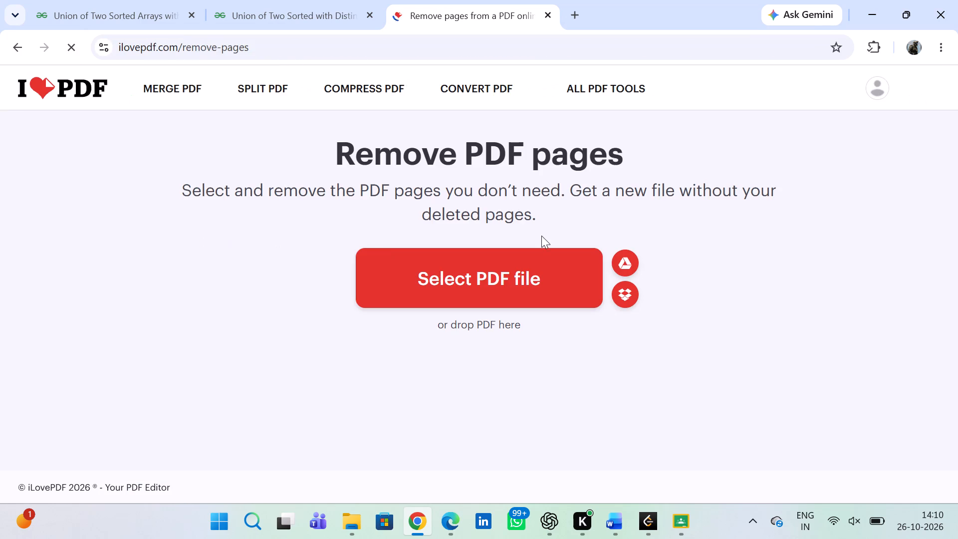
pyautogui.click(479, 268)
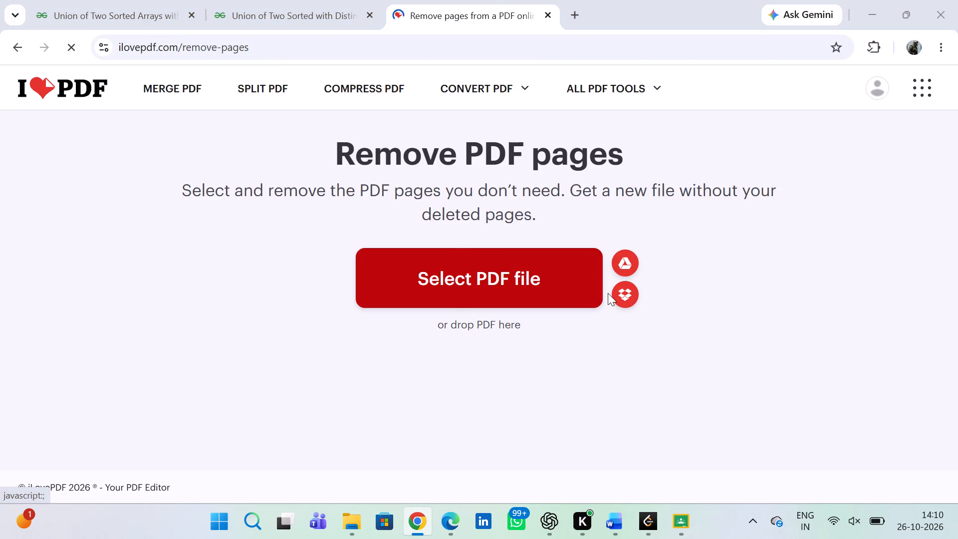
pyautogui.click(297, 139)
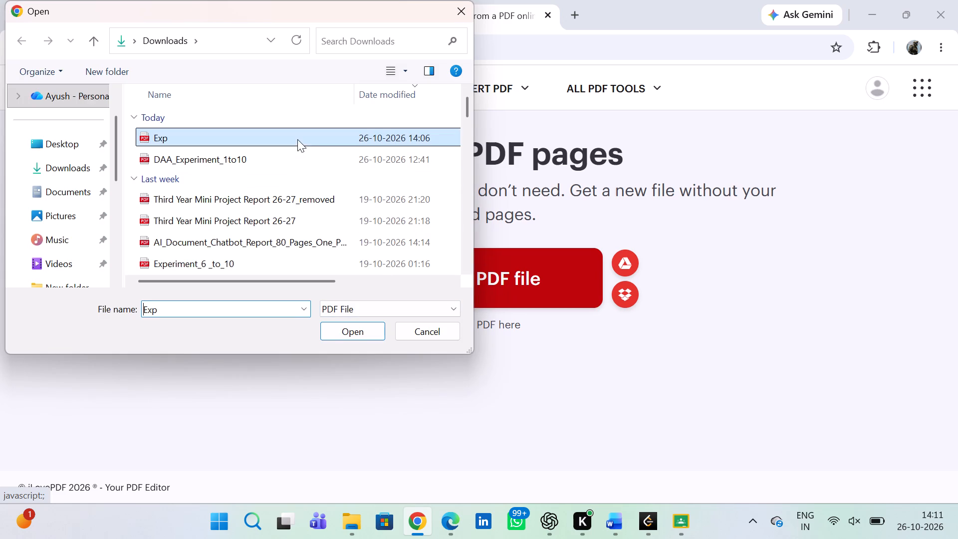
pyautogui.click(338, 331)
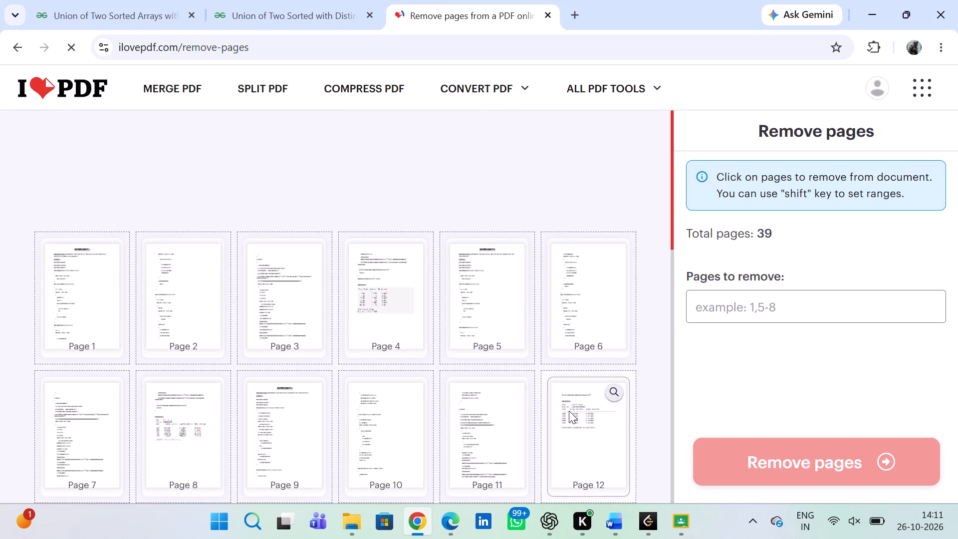
# Mark the blank pages 19, 22 and 31 of the Exp PDF for removal.
pyautogui.scroll(-2, 406, 373)
pyautogui.hscroll(1, 406, 373)
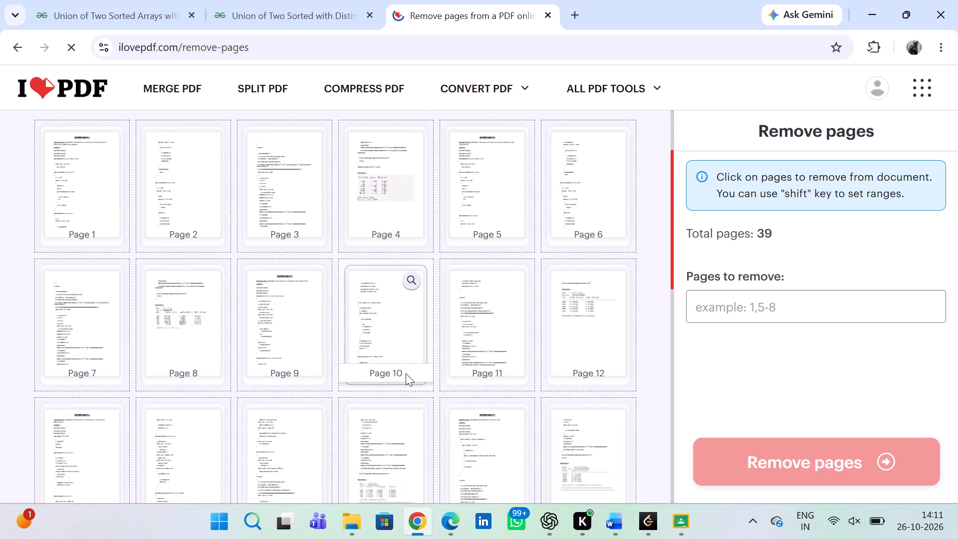
pyautogui.hscroll(3, 406, 373)
pyautogui.scroll(-1, 406, 373)
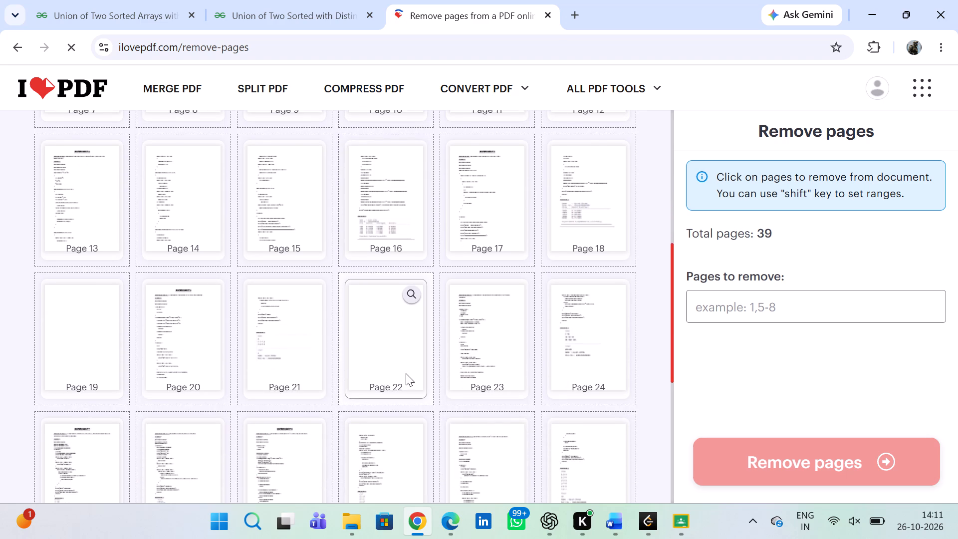
pyautogui.click(64, 304)
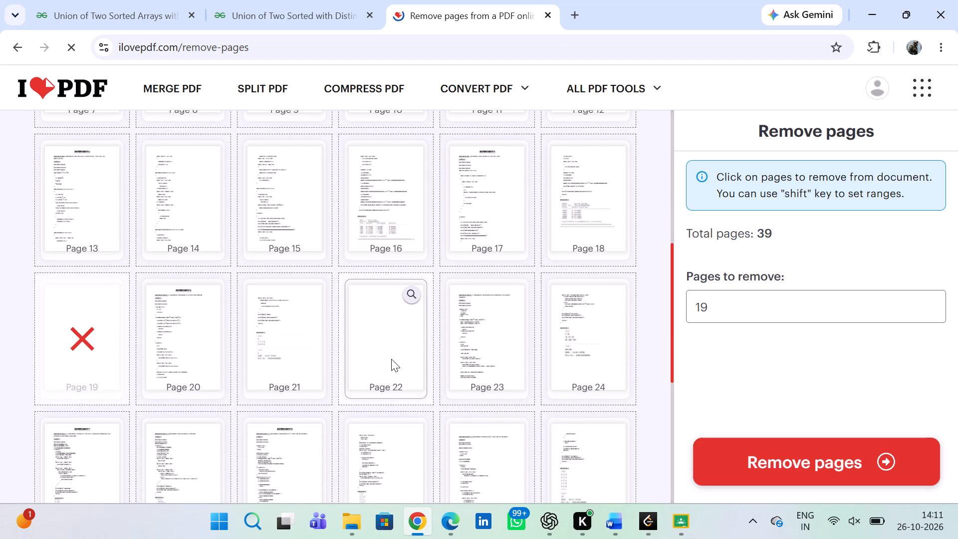
pyautogui.click(391, 359)
pyautogui.scroll(-4, 391, 359)
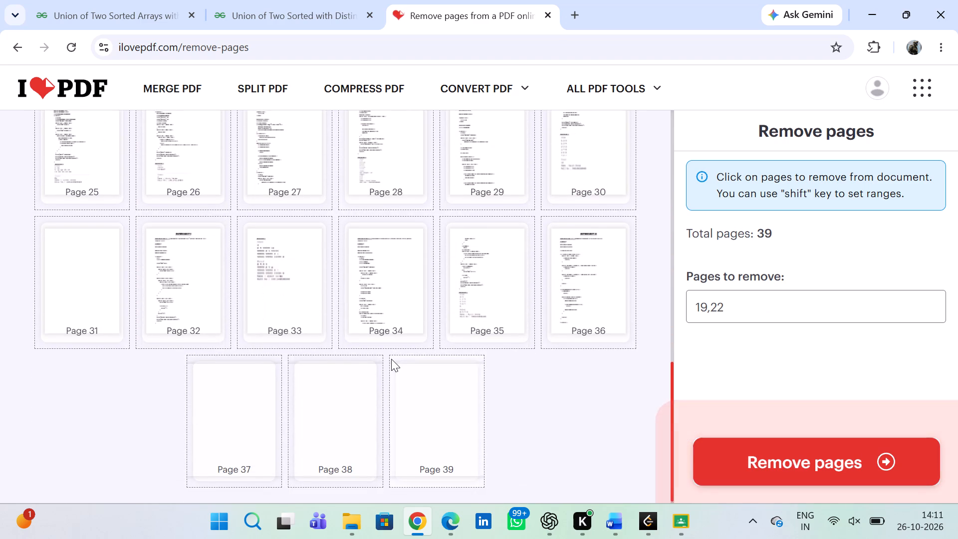
pyautogui.scroll(-1, 391, 359)
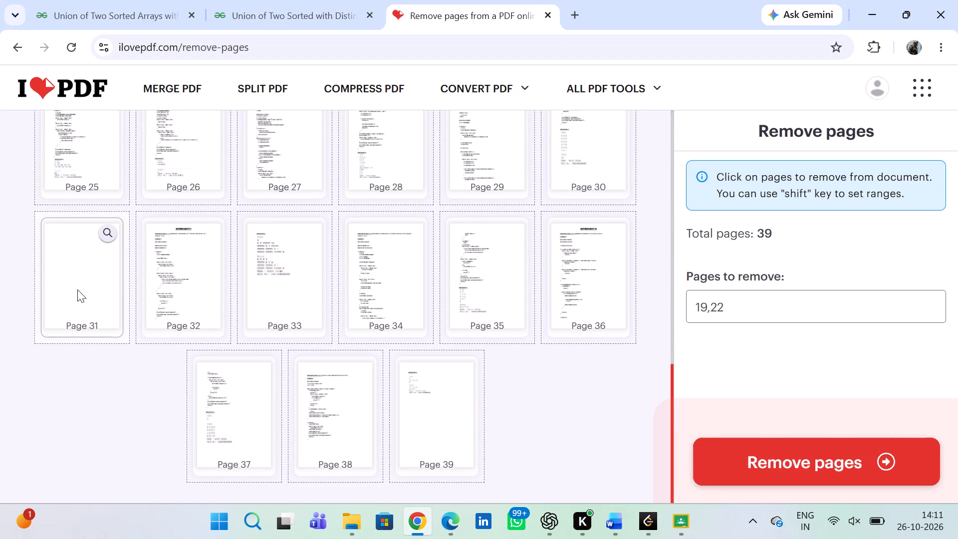
pyautogui.click(77, 289)
# Recheck the page thumbnails, remove the marked pages from the PDF and download the result.
pyautogui.scroll(4, 274, 291)
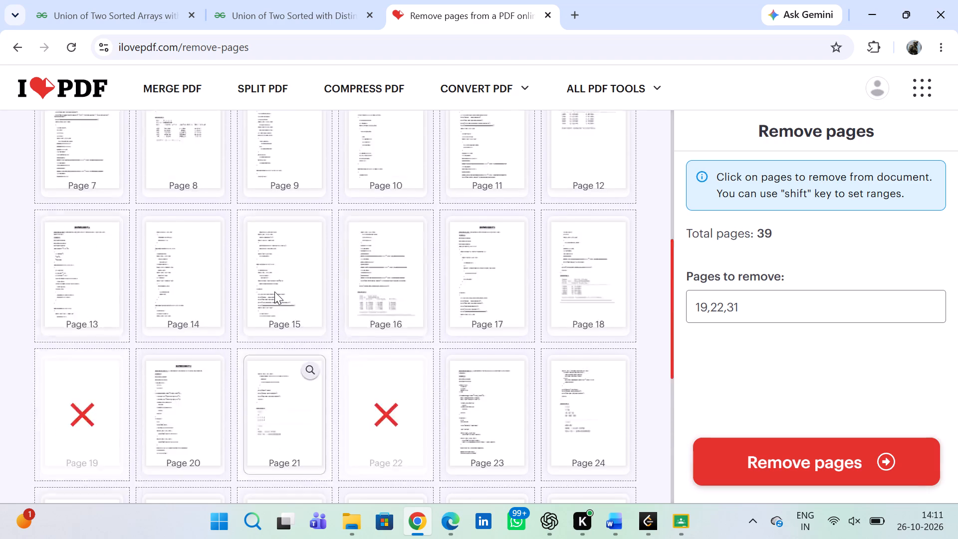
pyautogui.scroll(3, 274, 291)
pyautogui.scroll(-6, 274, 291)
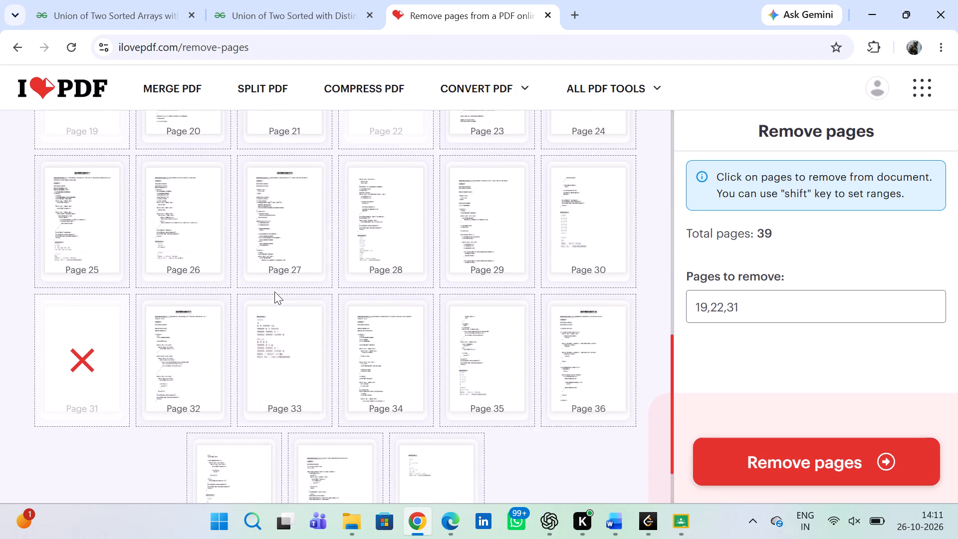
pyautogui.scroll(-1, 274, 291)
pyautogui.click(799, 469)
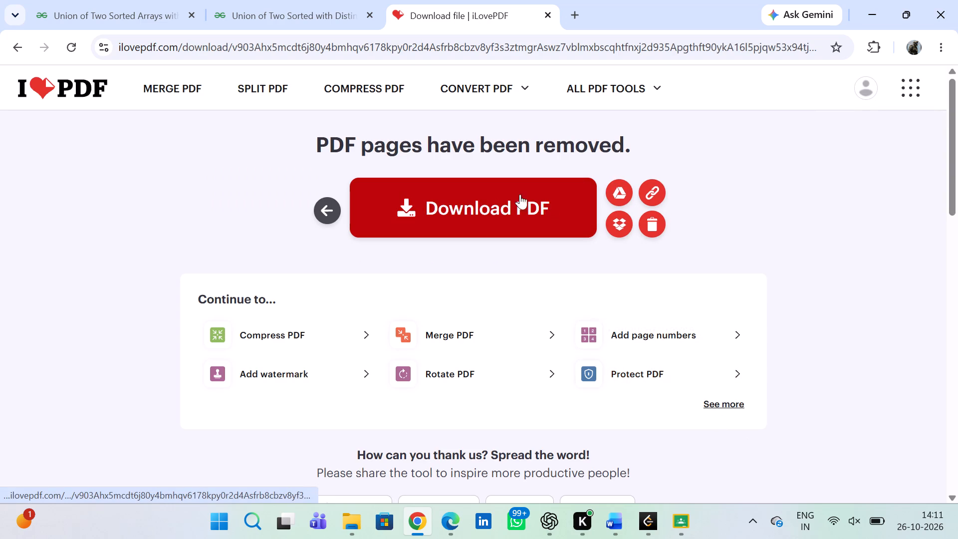